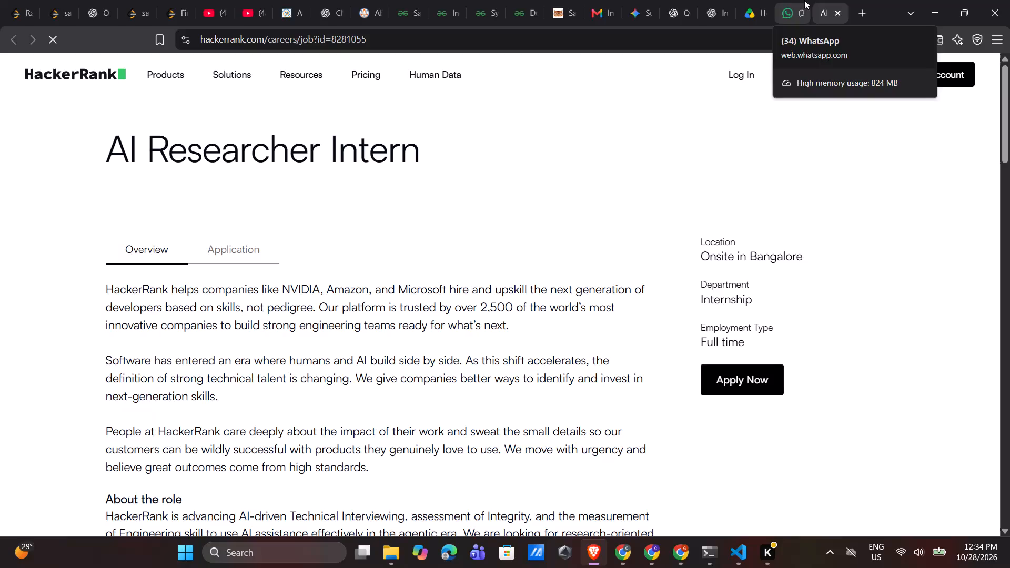
Read through the HackerRank AI Researcher Intern posting, including its role description, requirements and applicant notice.
scroll(520, 348, "down", 1)
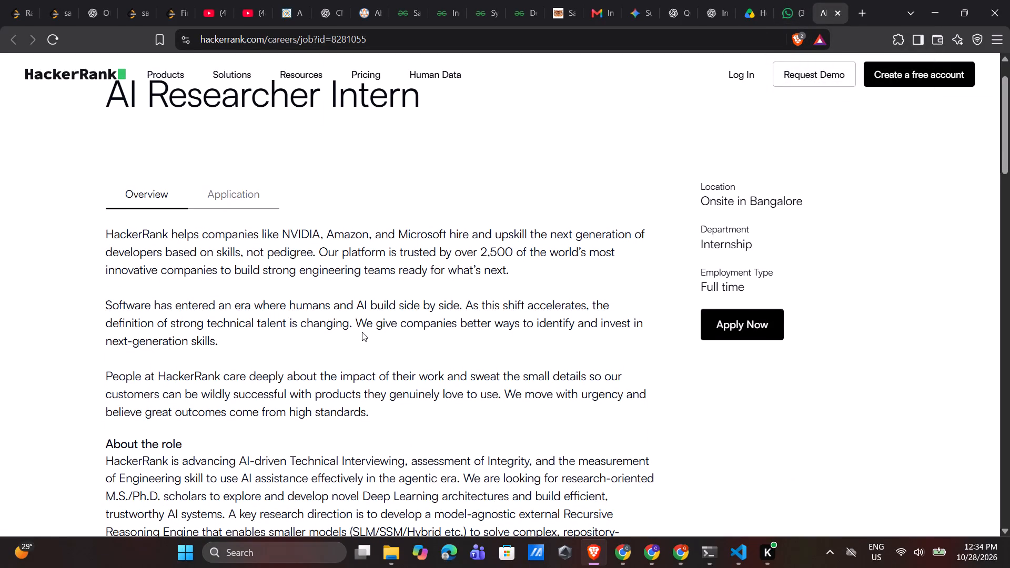
left_click(316, 354)
scroll(316, 361, "up", 2)
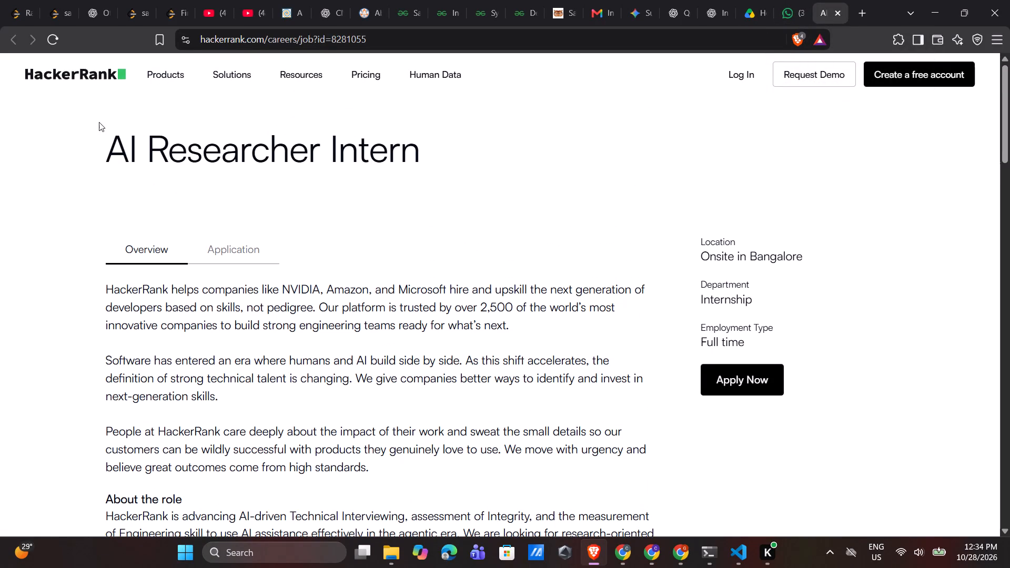
scroll(217, 343, "down", 19)
scroll(221, 341, "up", 6)
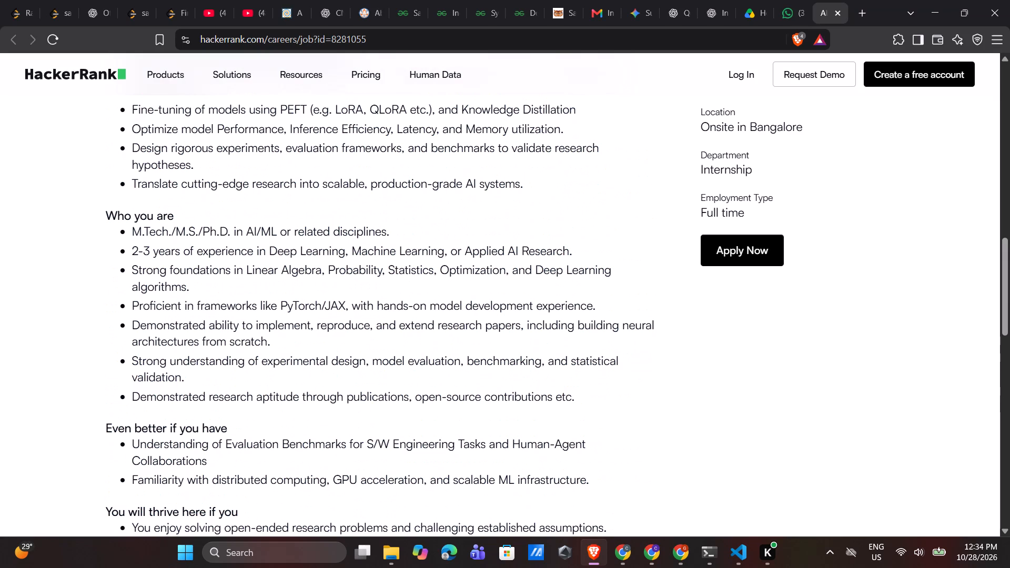
scroll(239, 457, "down", 3)
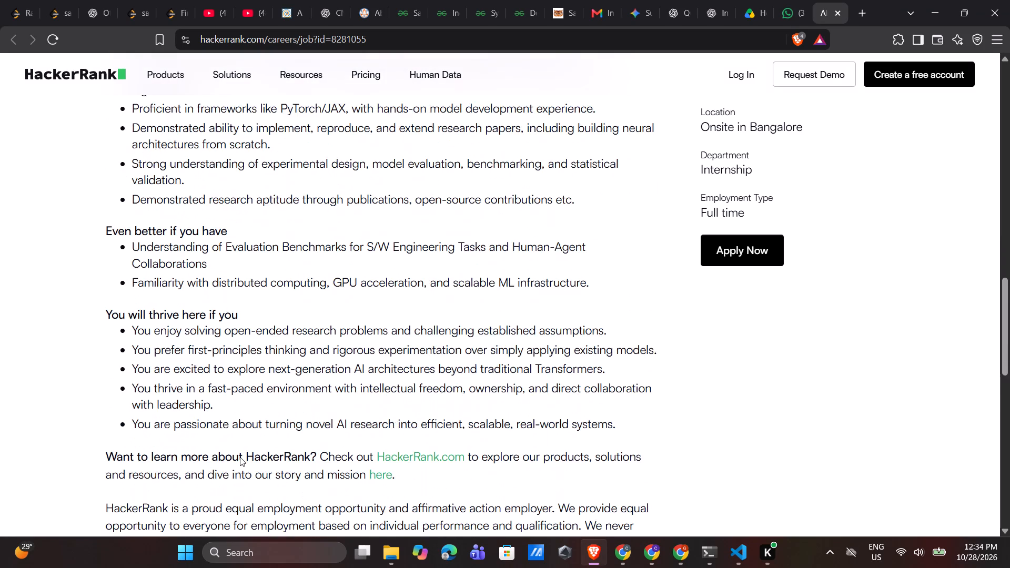
scroll(244, 455, "down", 10)
scroll(342, 291, "up", 6)
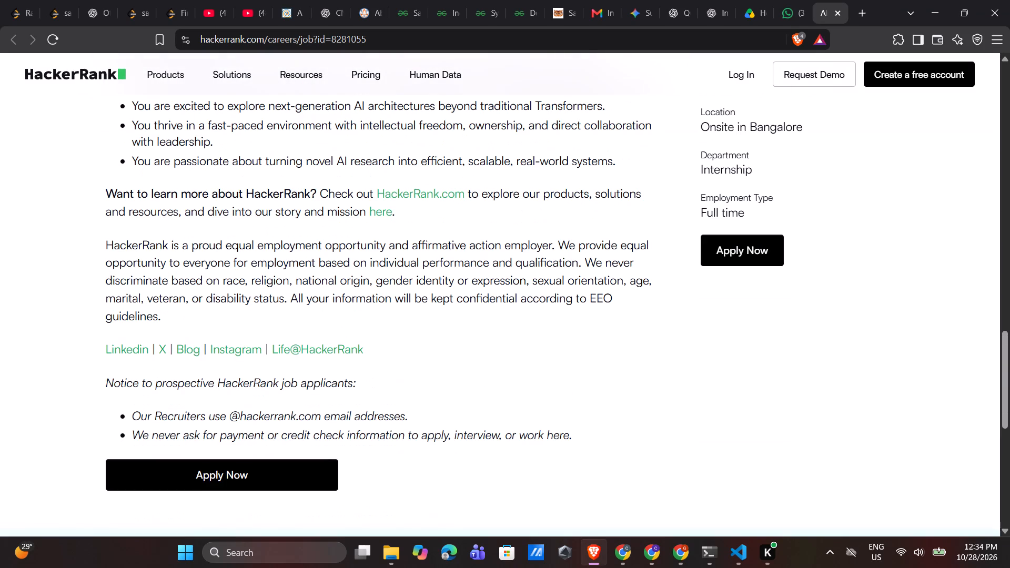
Copy the whole job posting, from the AI Researcher Intern title through the notice to prospective applicants.
left_click_drag(582, 442, 168, 262)
scroll(189, 278, "up", 4)
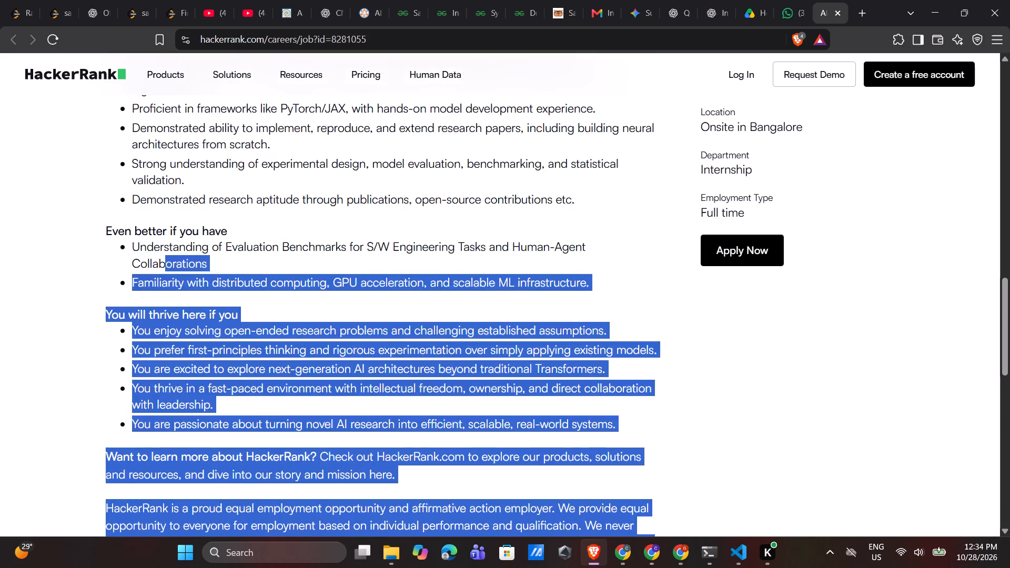
scroll(168, 262, "up", 5)
left_click_drag(168, 262, 126, 208)
scroll(150, 246, "up", 12)
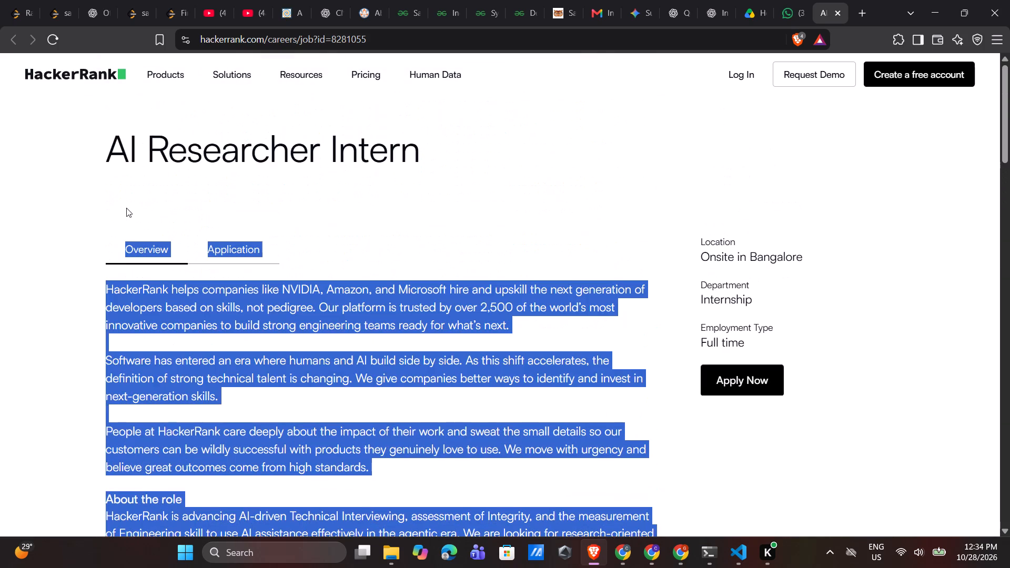
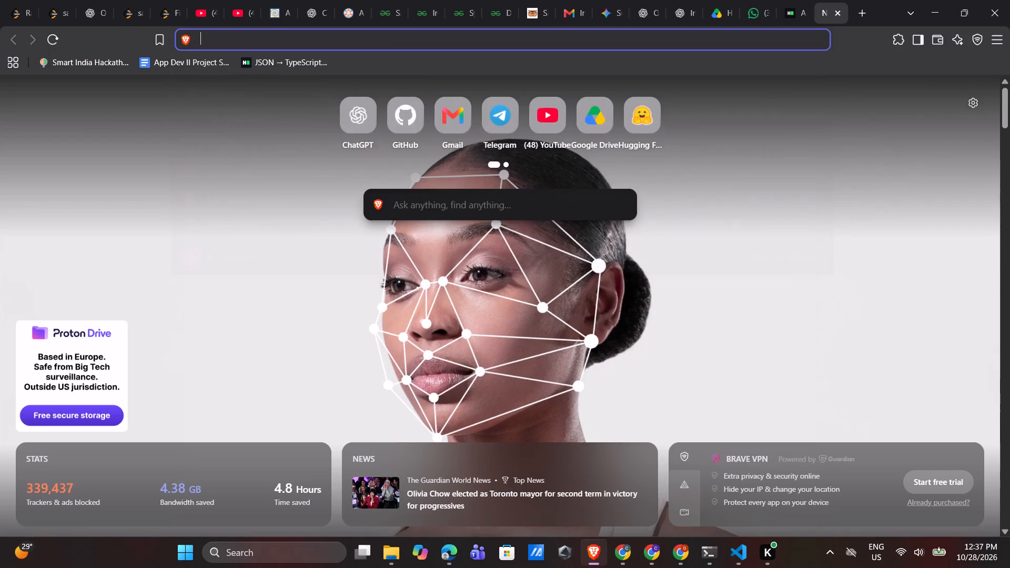
type("over")
key("Return")
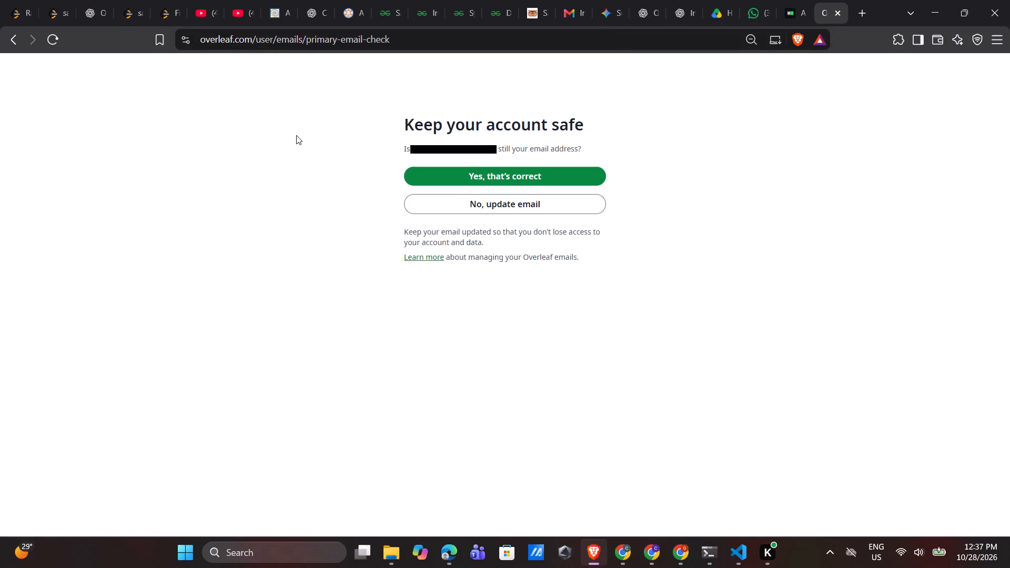
left_click(502, 174)
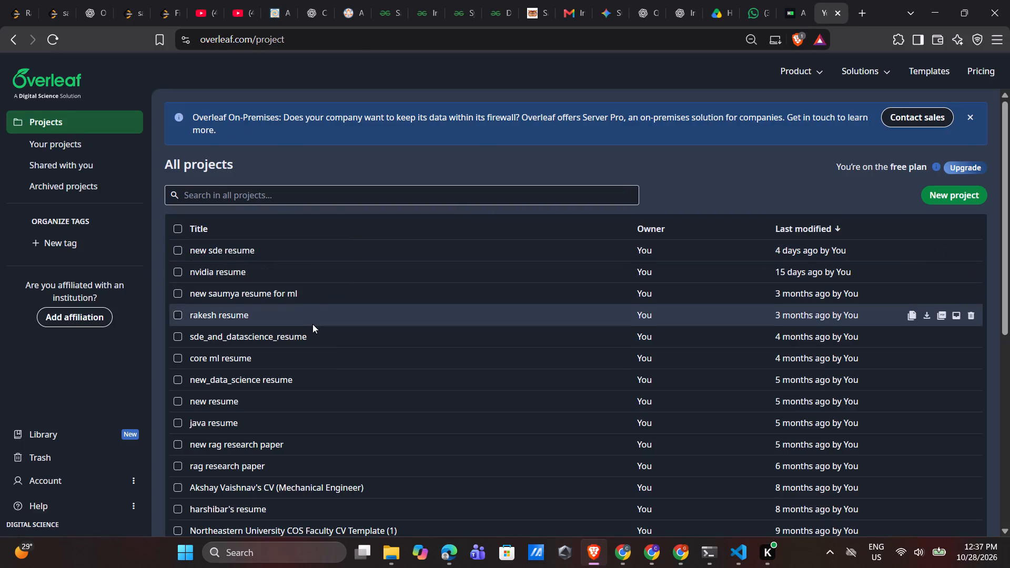
Open the project "new saumya resume for ml" in a separate tab, review its projects and achievements, and close it.
right_click(274, 291)
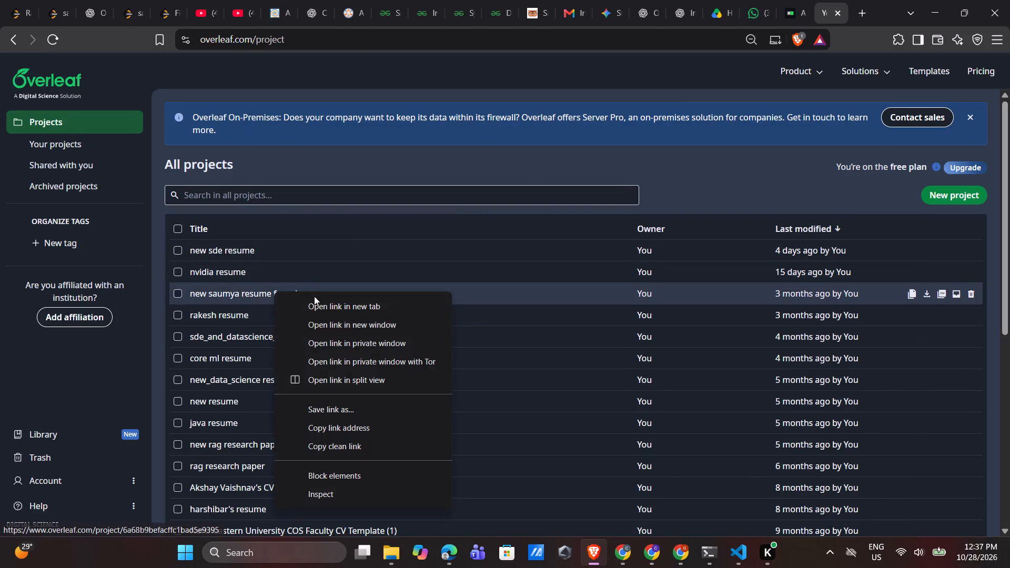
left_click(321, 301)
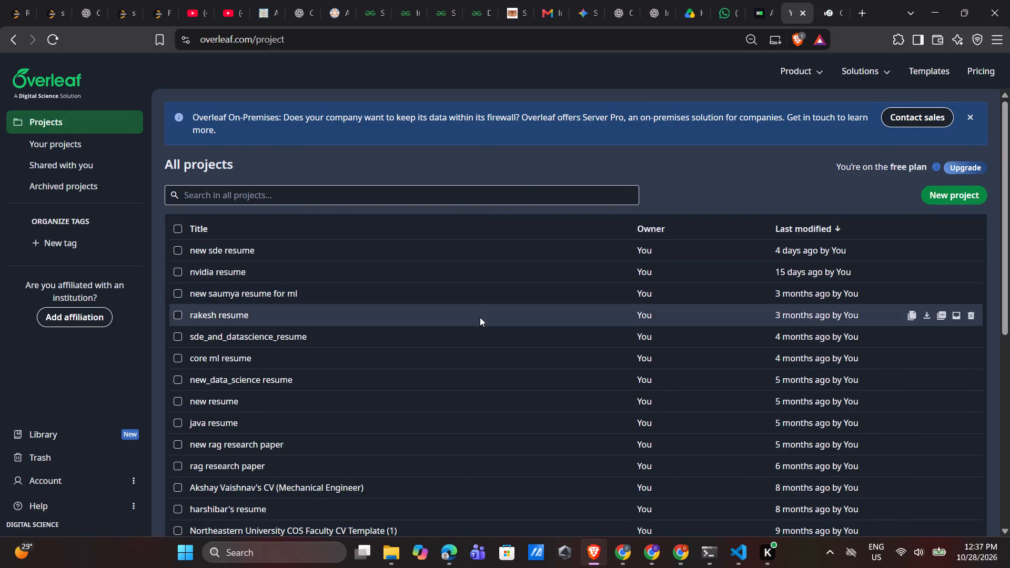
scroll(480, 317, "down", 2)
scroll(480, 319, "up", 1)
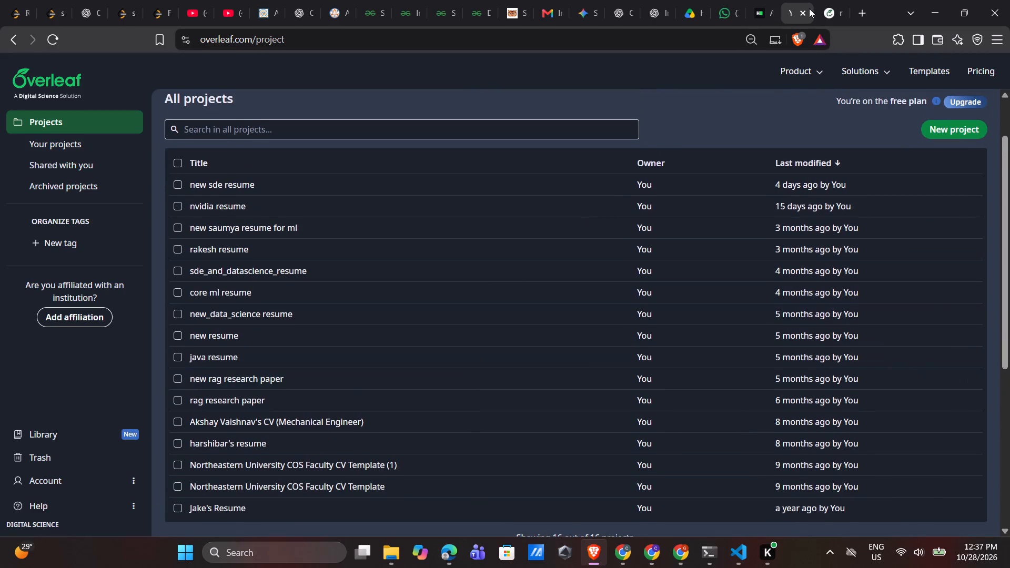
left_click(830, 8)
scroll(324, 338, "down", 2)
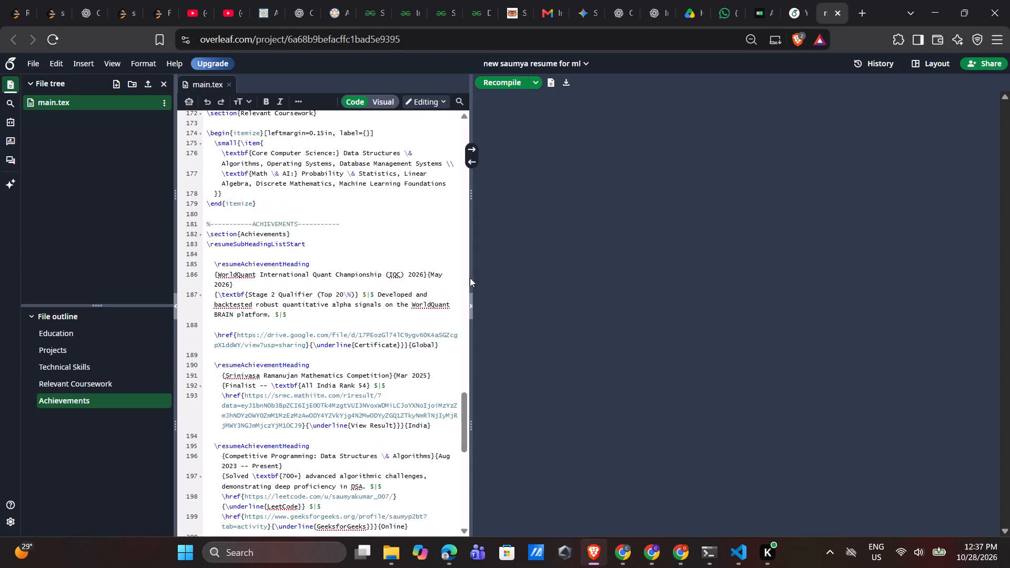
scroll(620, 252, "down", 7)
scroll(409, 312, "down", 4)
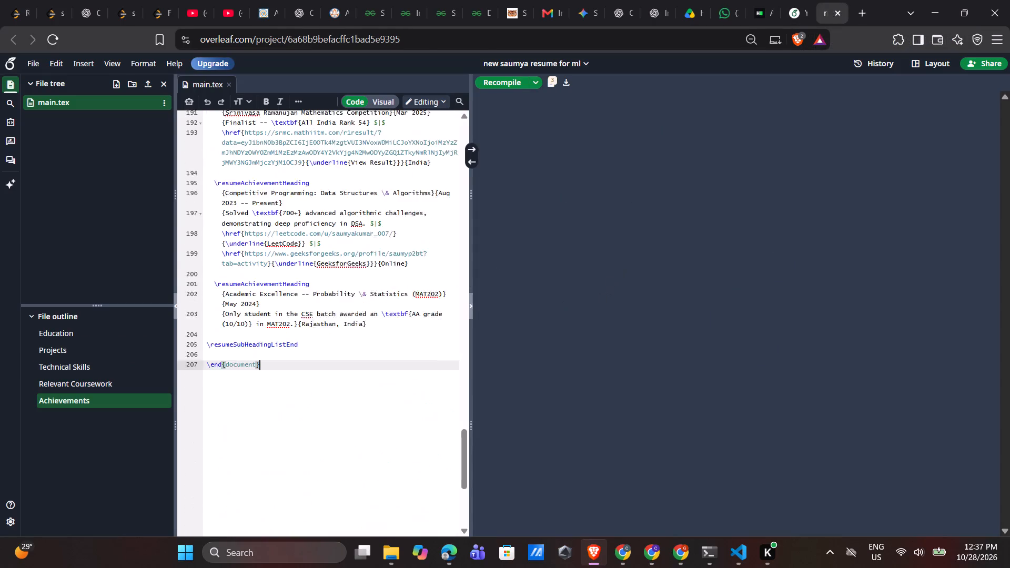
scroll(367, 324, "down", 5)
scroll(367, 327, "up", 17)
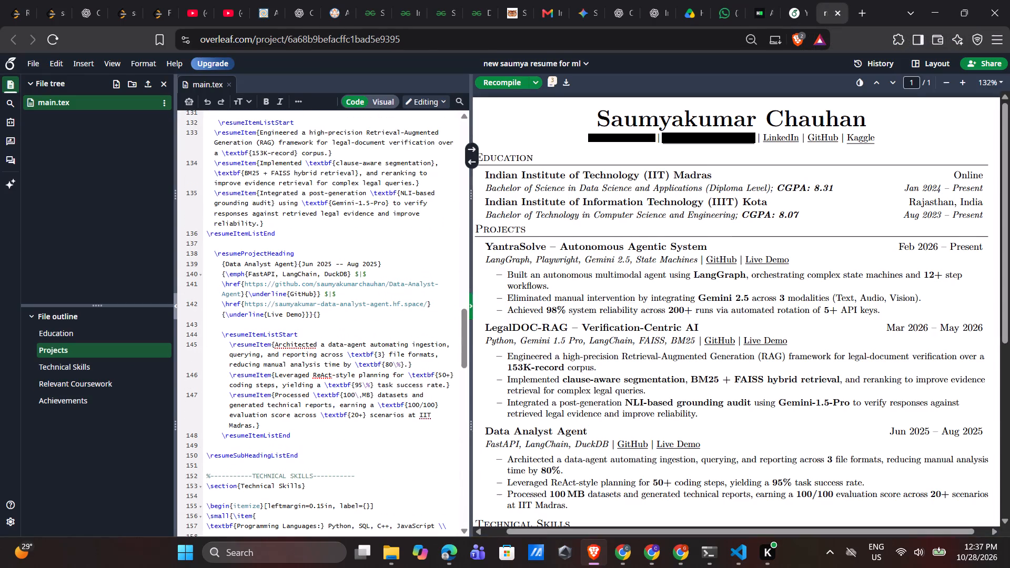
scroll(581, 296, "down", 1)
left_click(838, 15)
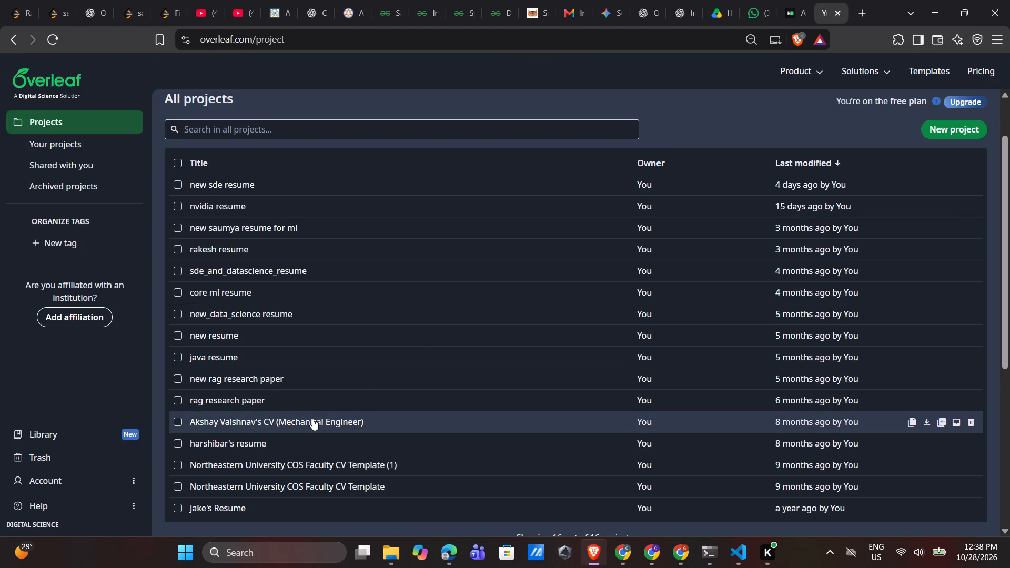
Open the "core ml resume" project in a separate tab and review its projects, technical skills and achievements.
right_click(236, 295)
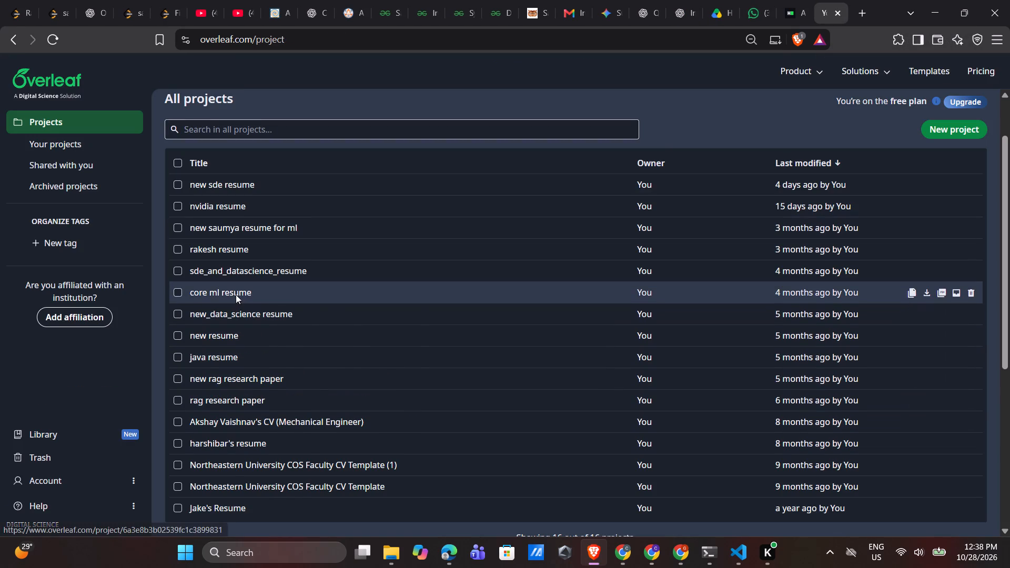
left_click(299, 310)
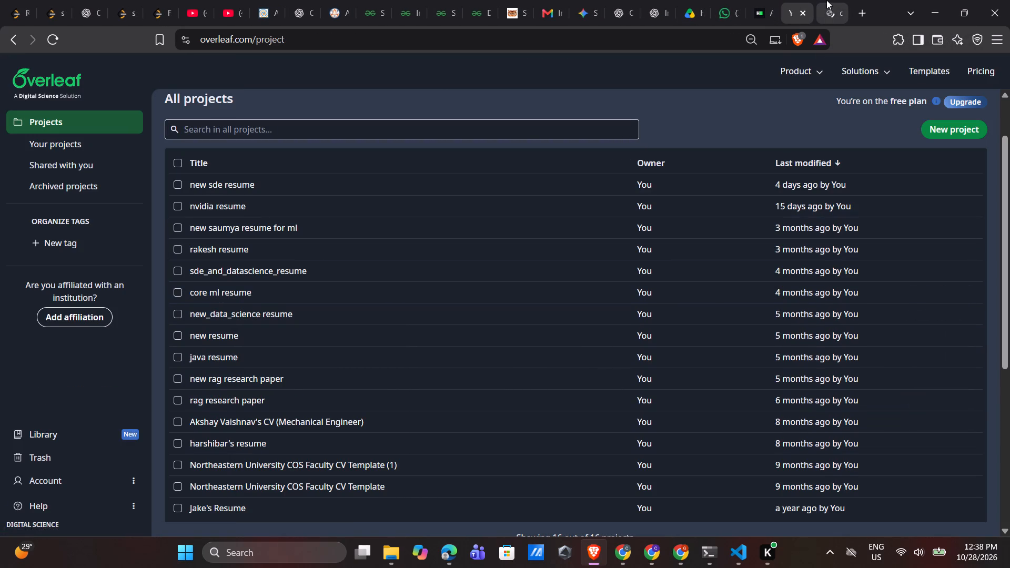
left_click(826, 0)
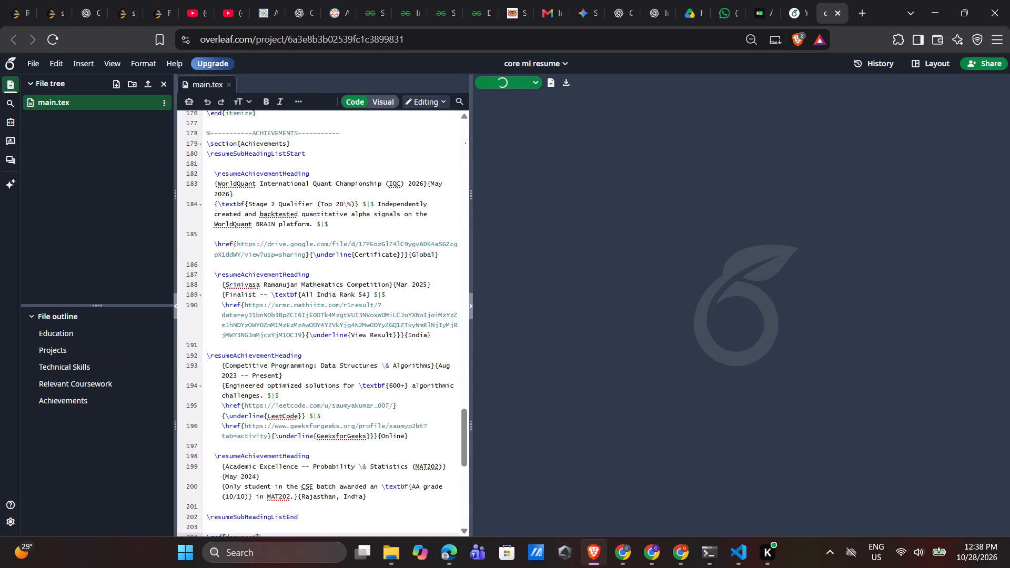
scroll(461, 359, "down", 1)
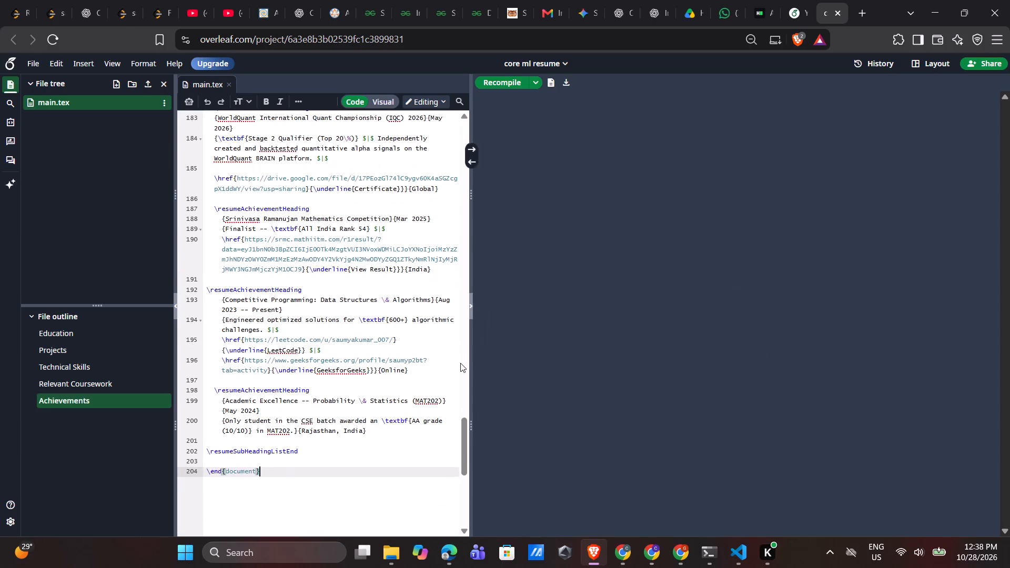
scroll(453, 366, "down", 1)
scroll(569, 341, "down", 6)
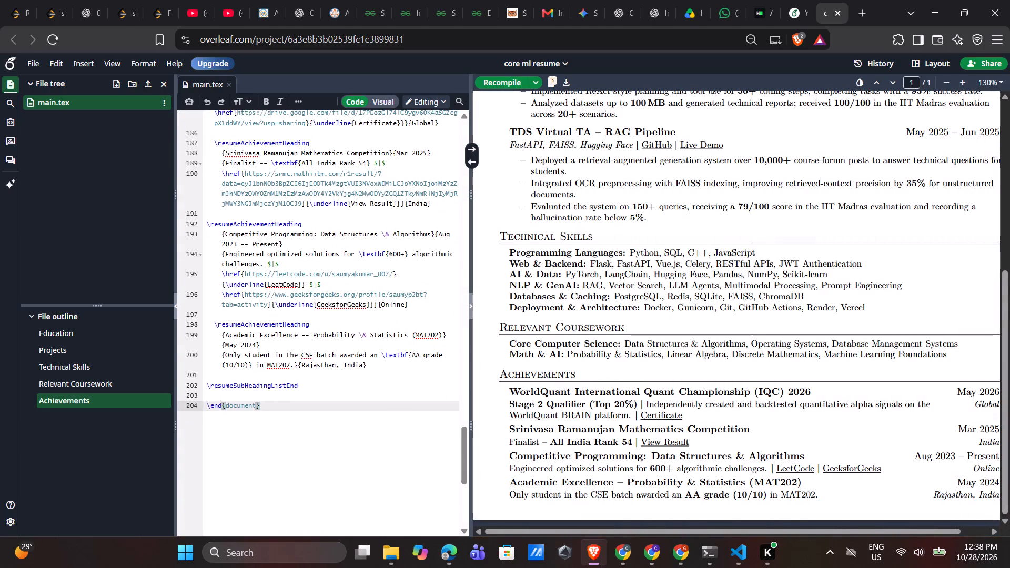
scroll(603, 444, "up", 3)
scroll(603, 444, "down", 5)
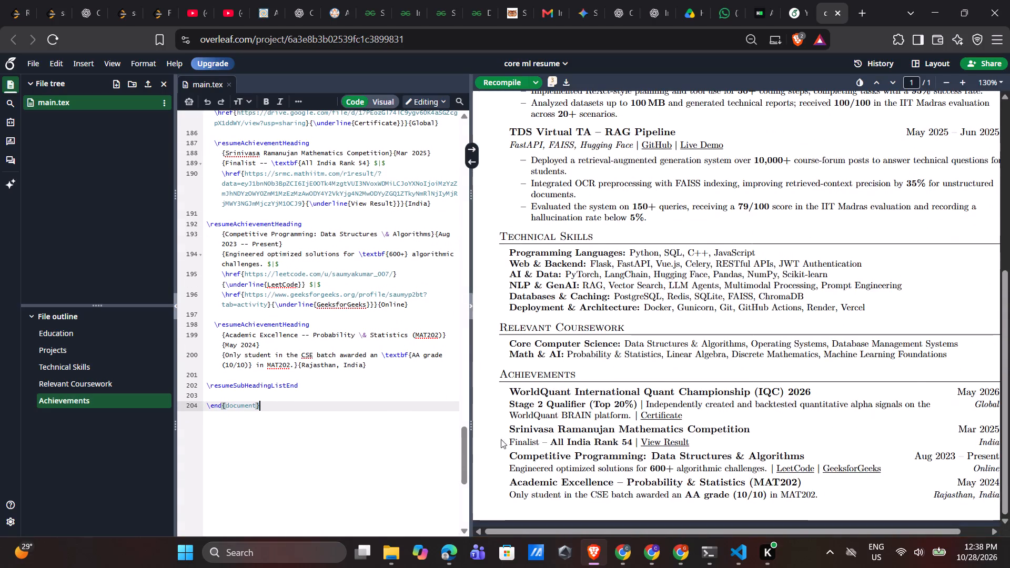
scroll(608, 415, "up", 6)
scroll(349, 376, "up", 10)
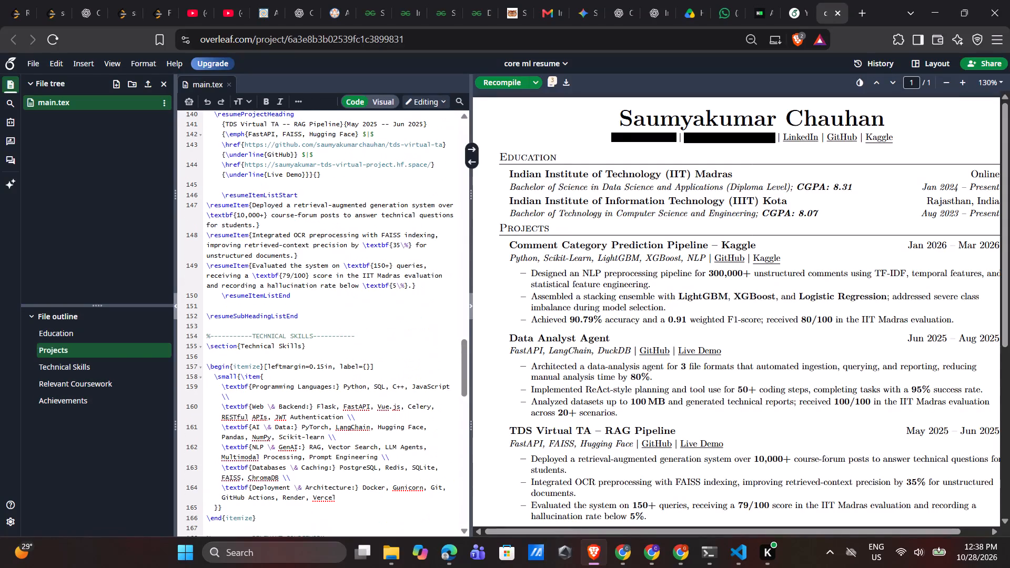
left_click(302, 381)
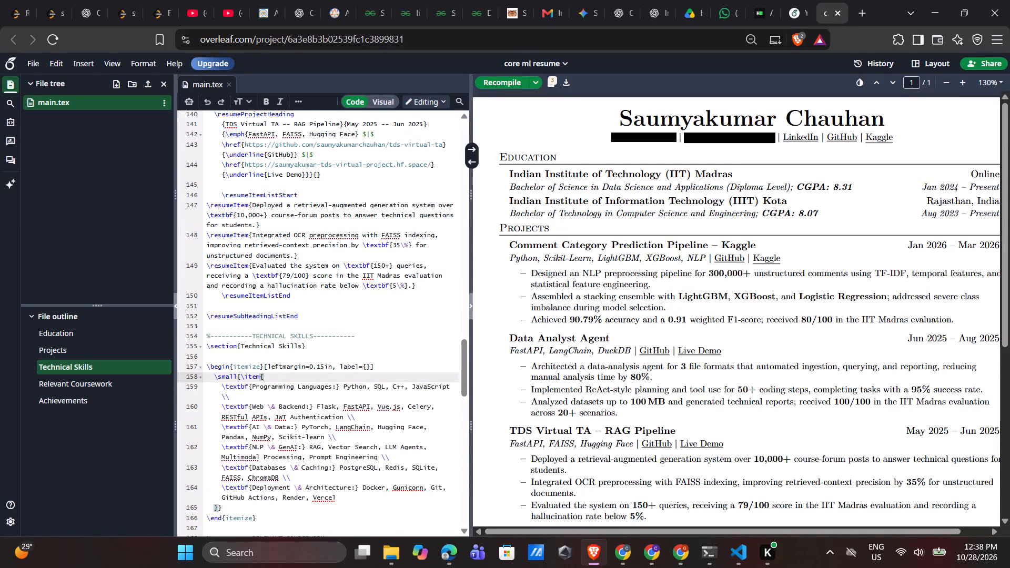
scroll(673, 410, "down", 2)
scroll(673, 411, "up", 4)
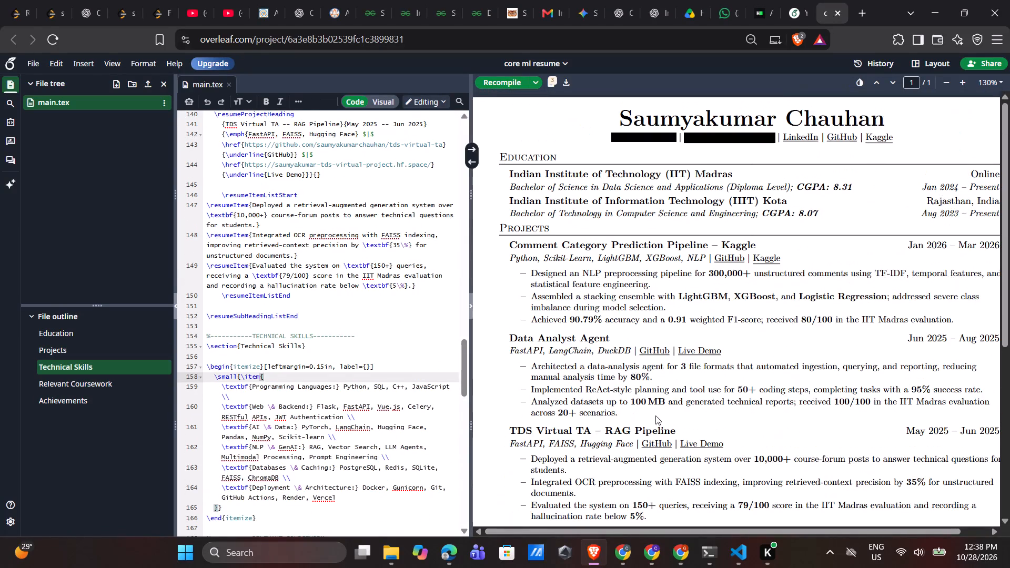
scroll(655, 415, "up", 1)
scroll(579, 366, "down", 1)
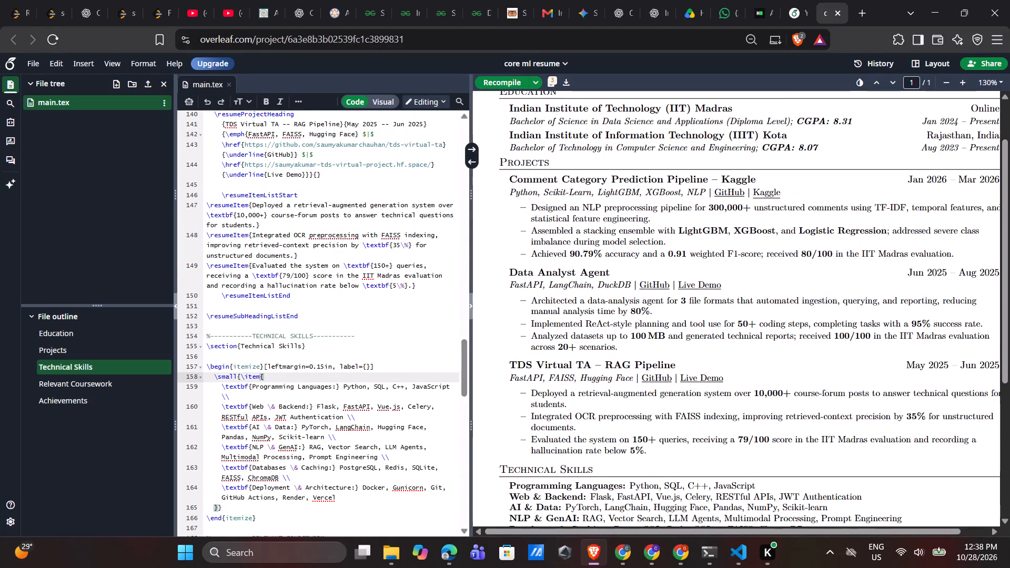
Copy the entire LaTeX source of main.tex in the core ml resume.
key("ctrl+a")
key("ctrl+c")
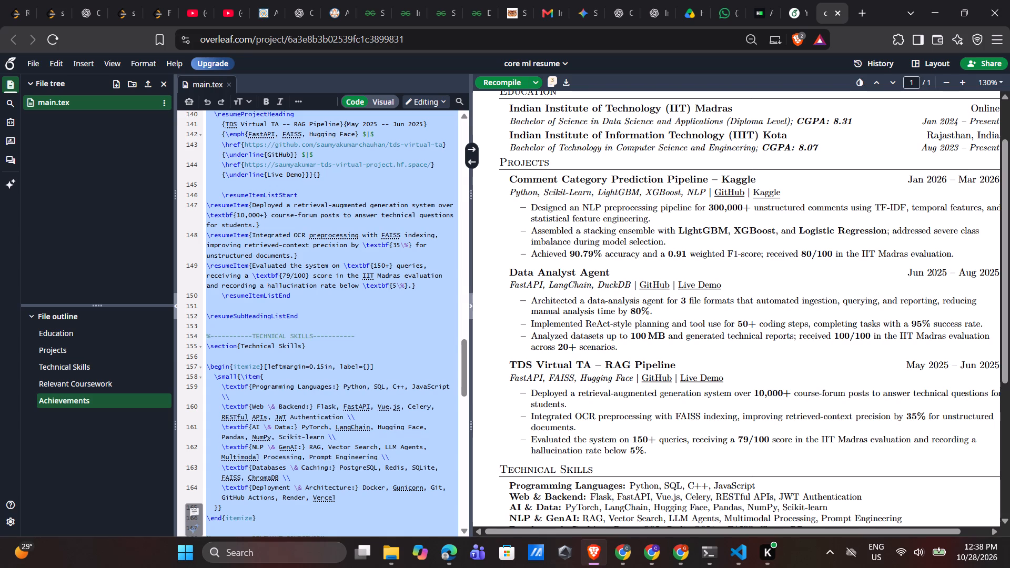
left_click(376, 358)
Reopen "new saumya resume for ml" from the project list in a separate tab, keeping the core ml resume open.
left_click(790, 1)
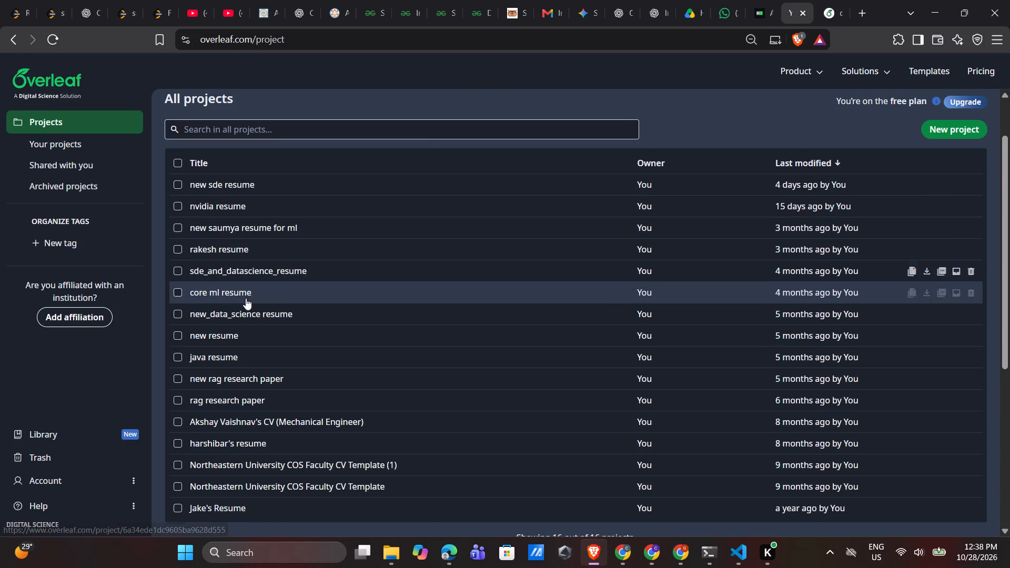
right_click(247, 228)
left_click(374, 249)
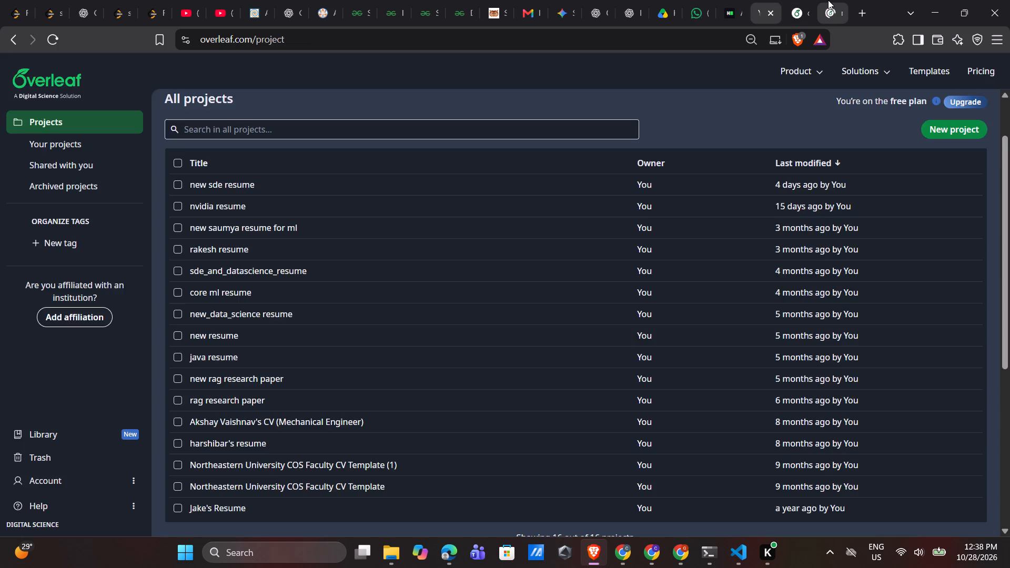
left_click(828, 0)
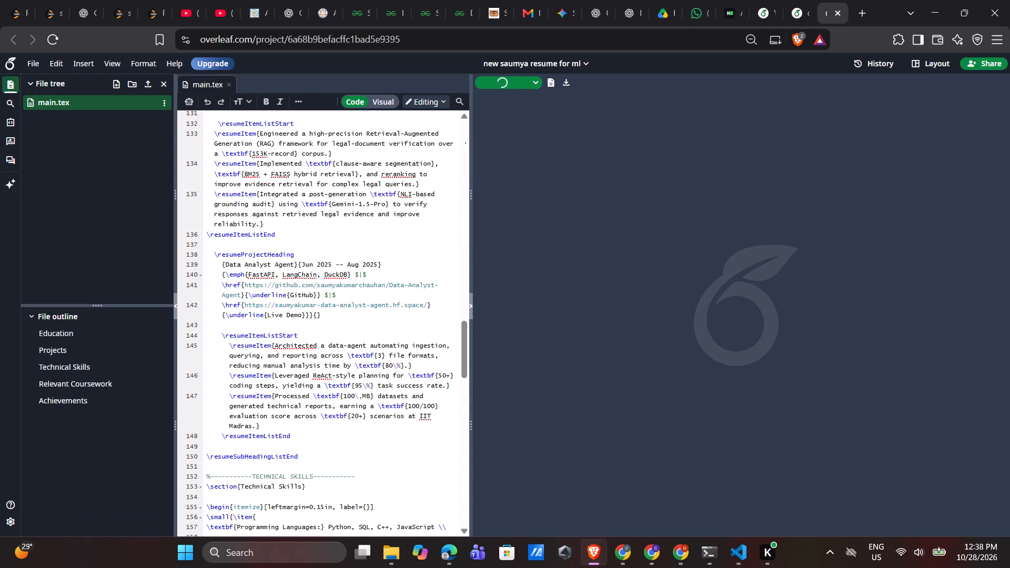
Copy the complete LegalDOC-RAG project block from main.tex, from its \resumeProjectHeading through its \resumeItemListEnd.
scroll(571, 312, "down", 1)
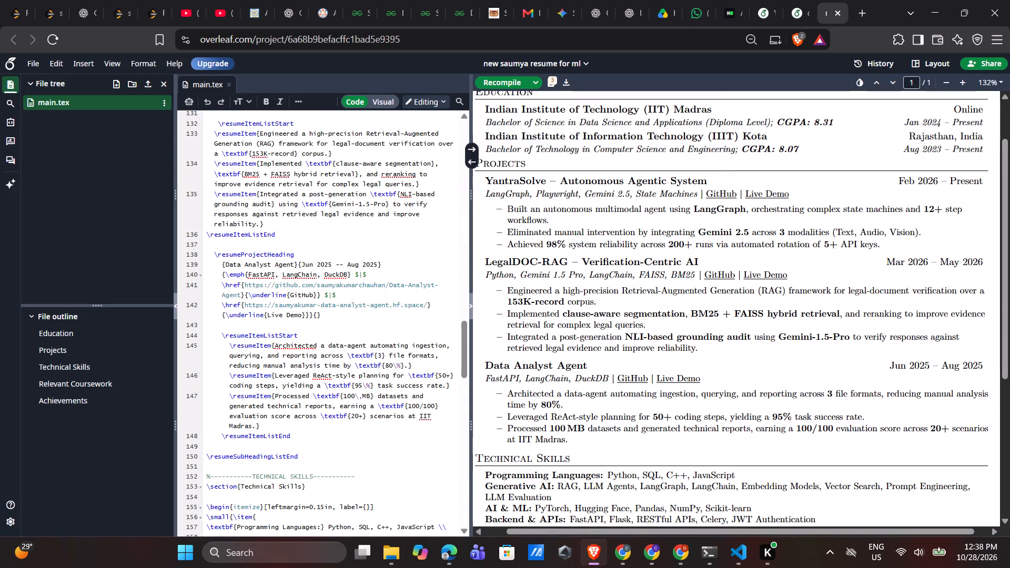
scroll(332, 334, "up", 2)
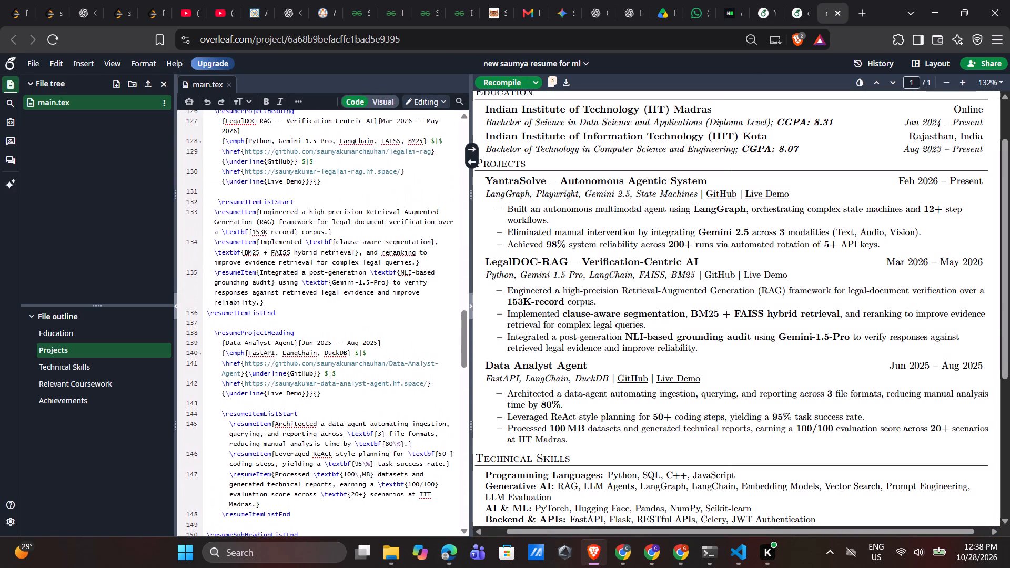
scroll(332, 332, "up", 1)
scroll(325, 331, "right", 1)
scroll(325, 331, "left", 1)
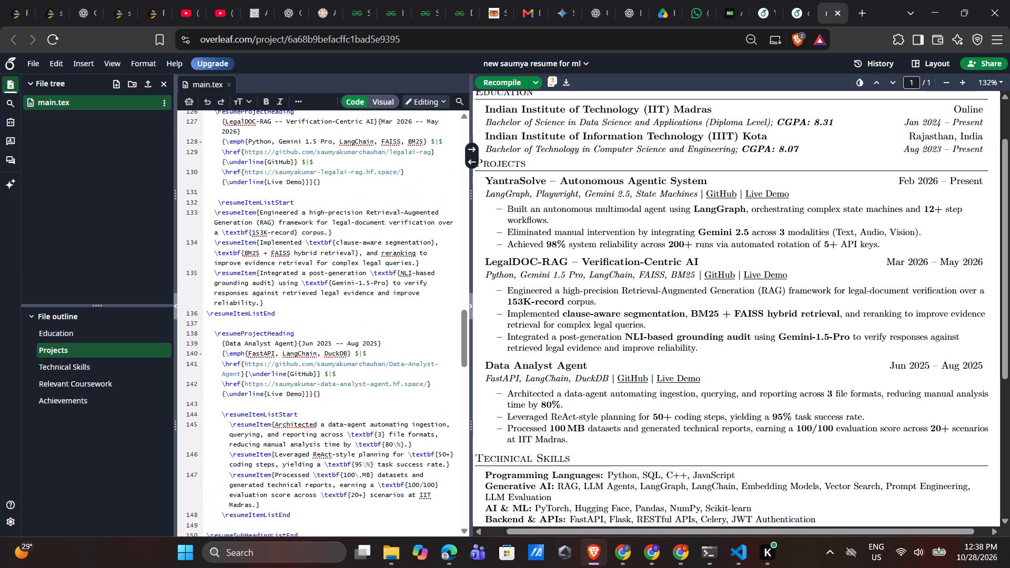
scroll(304, 327, "up", 3)
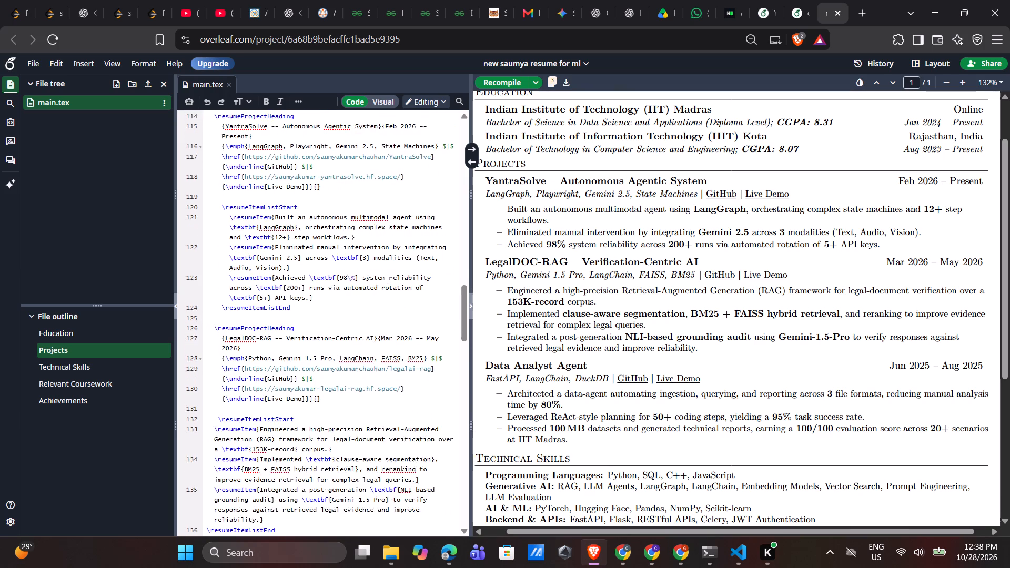
scroll(301, 316, "down", 2)
scroll(310, 315, "up", 2)
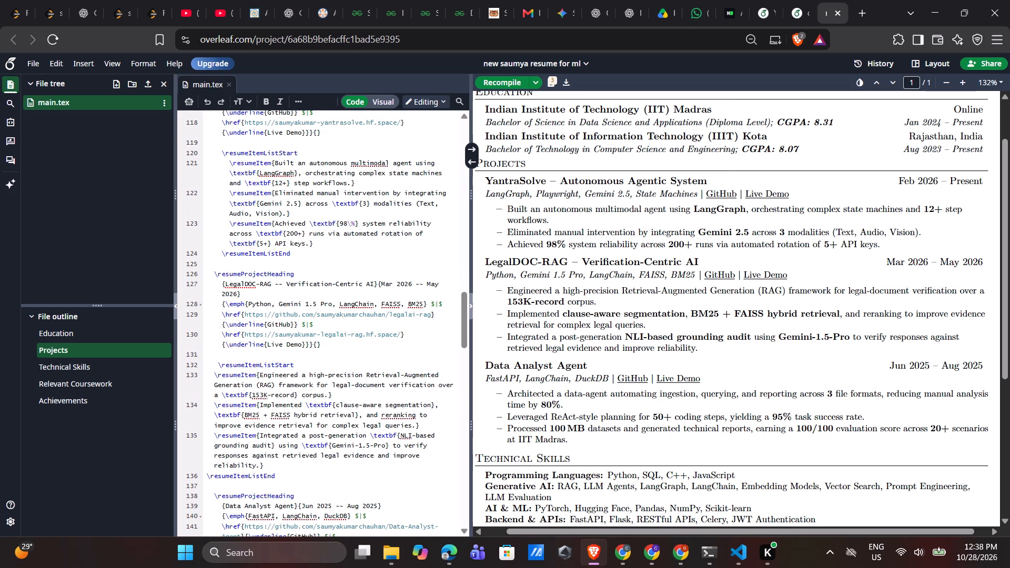
left_click_drag(328, 345, 179, 279)
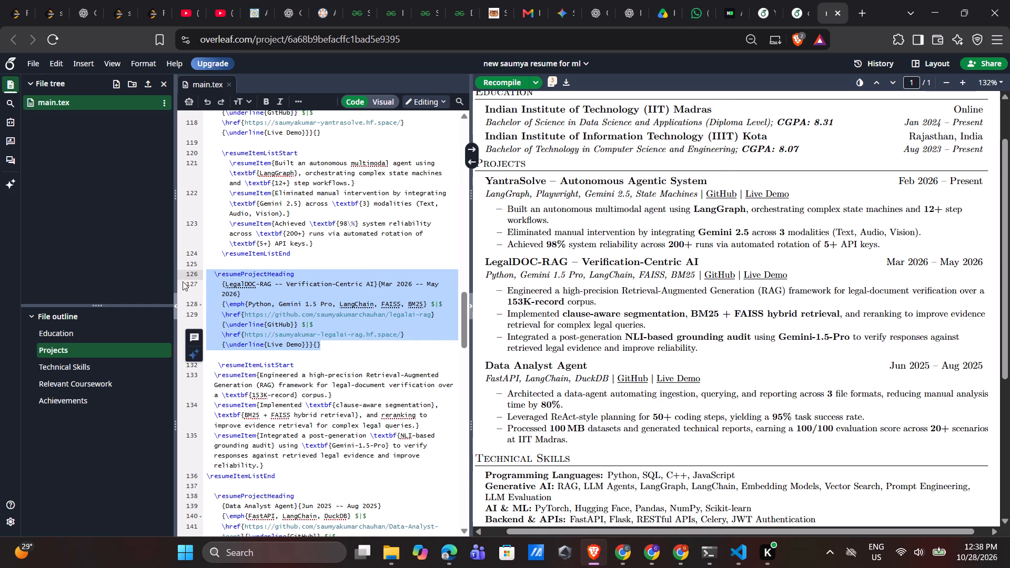
left_click_drag(284, 482, 202, 332)
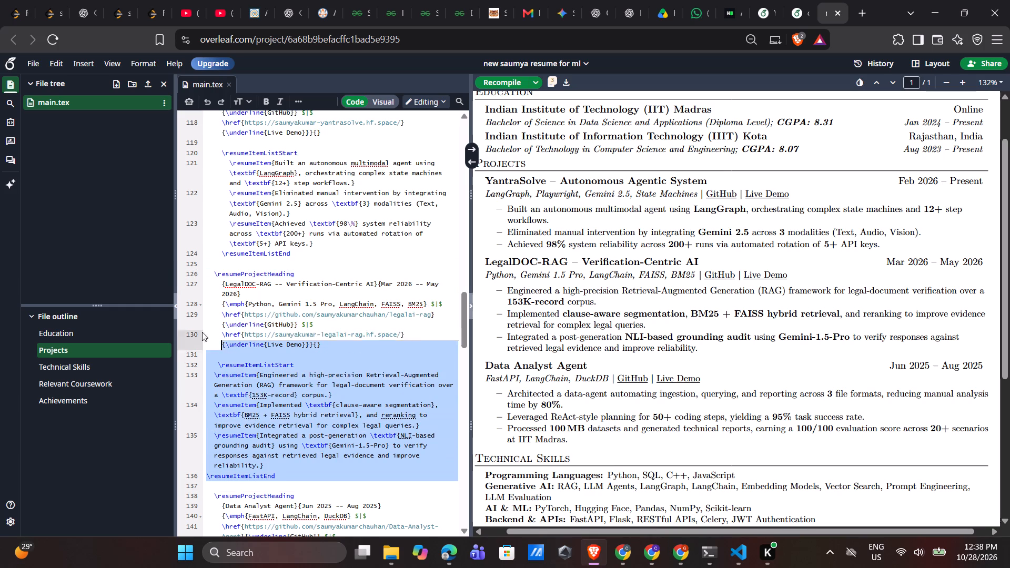
left_click_drag(202, 332, 187, 273)
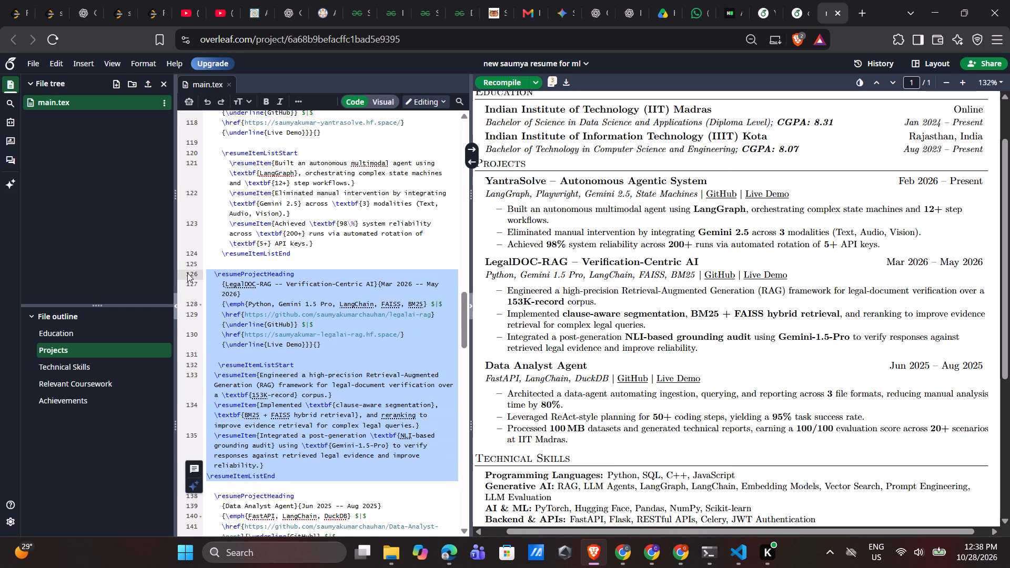
key("ctrl+c")
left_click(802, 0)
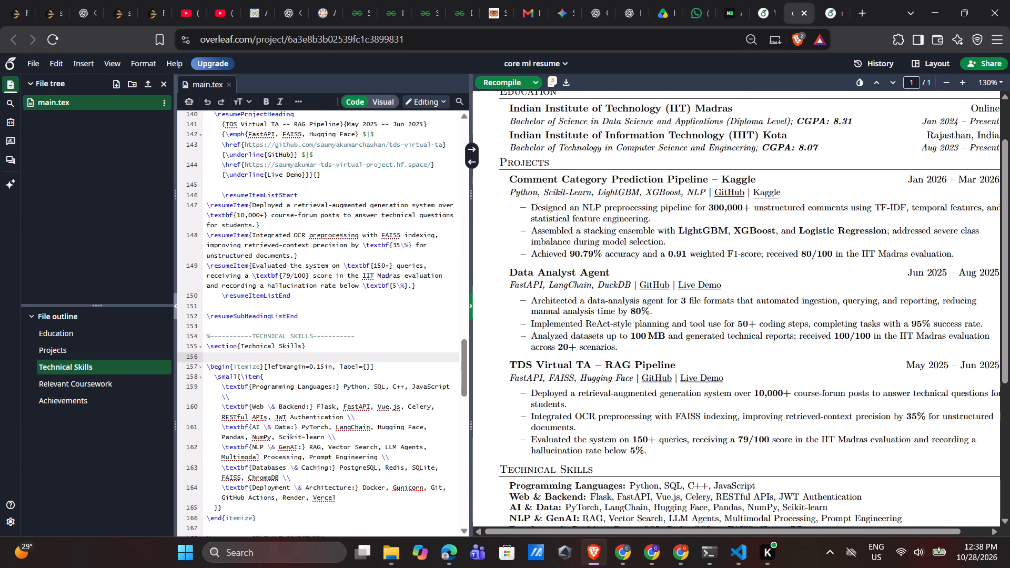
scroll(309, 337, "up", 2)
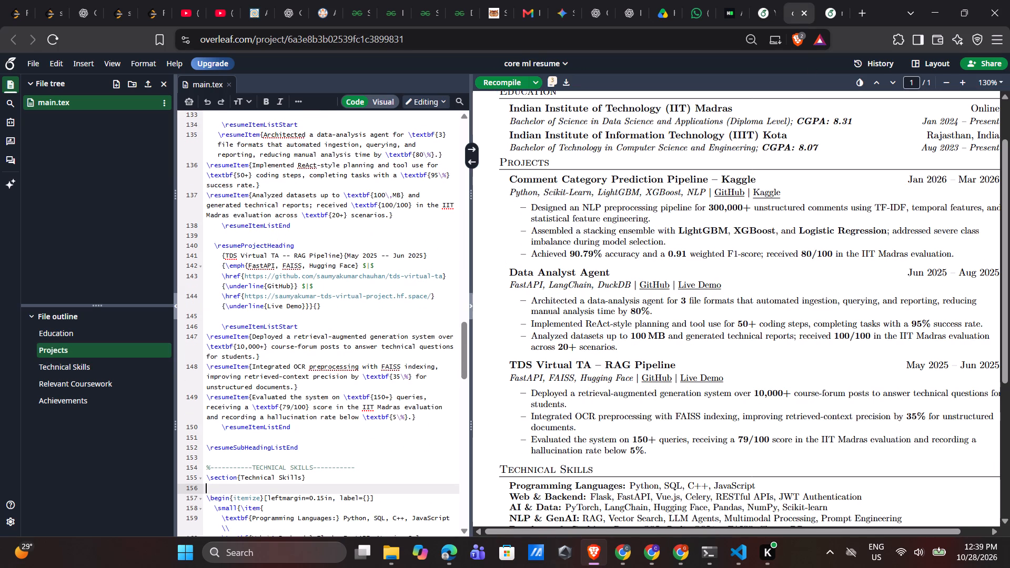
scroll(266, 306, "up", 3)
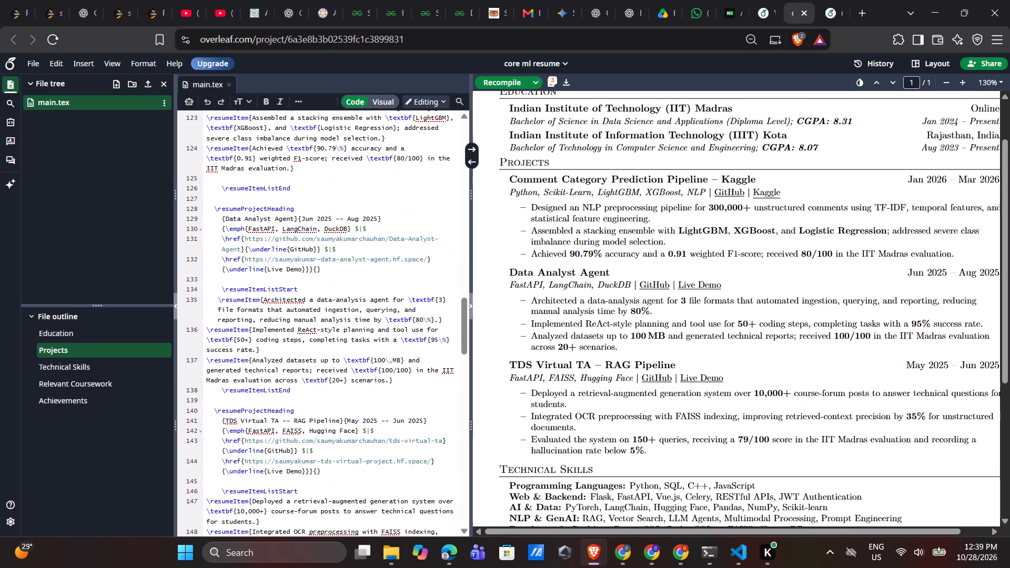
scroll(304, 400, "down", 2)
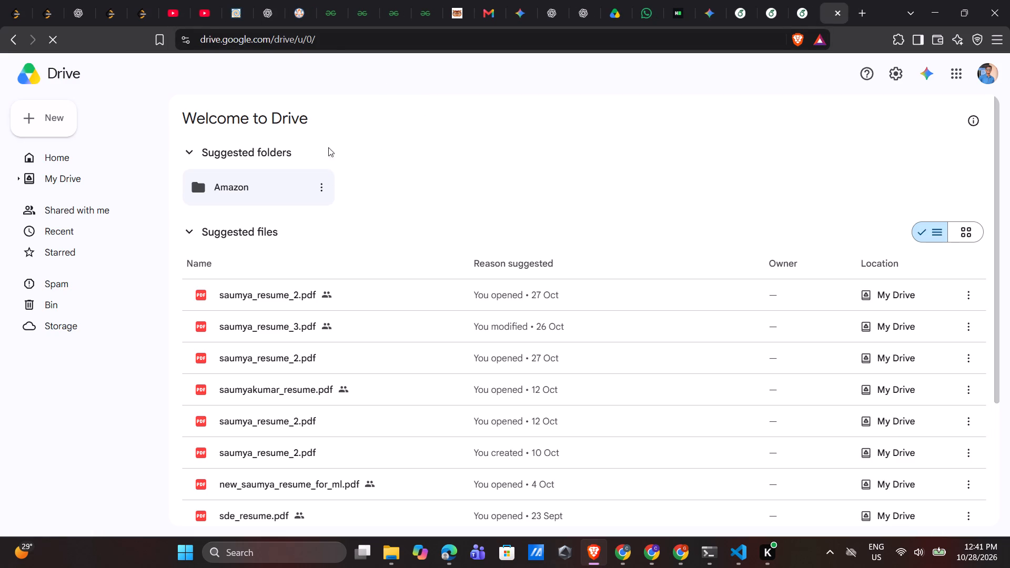
left_click(337, 76)
type("re")
key("a")
key("BackSpace")
type("ser")
key("BackSpace")
type("ar")
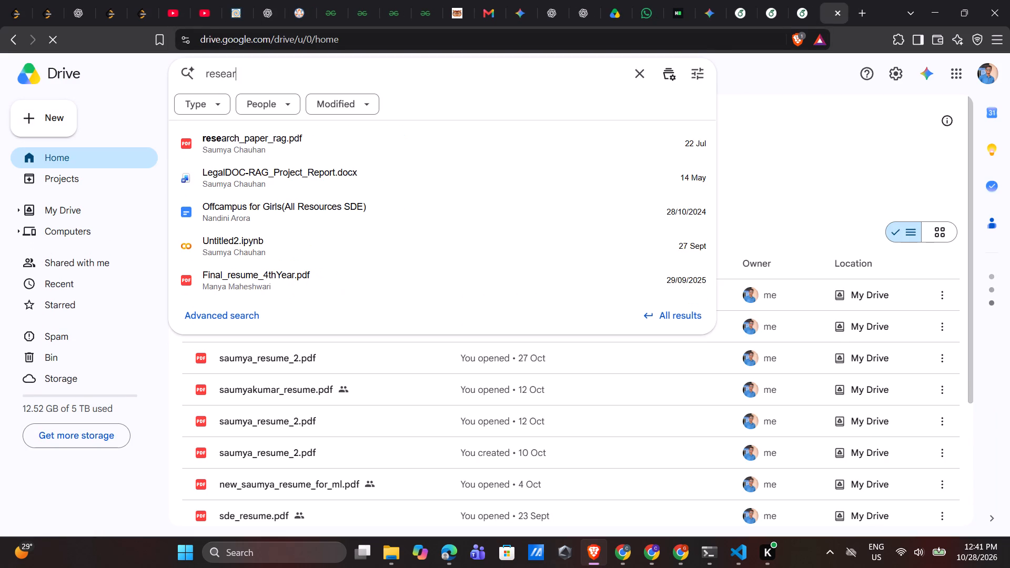
double_click(278, 147)
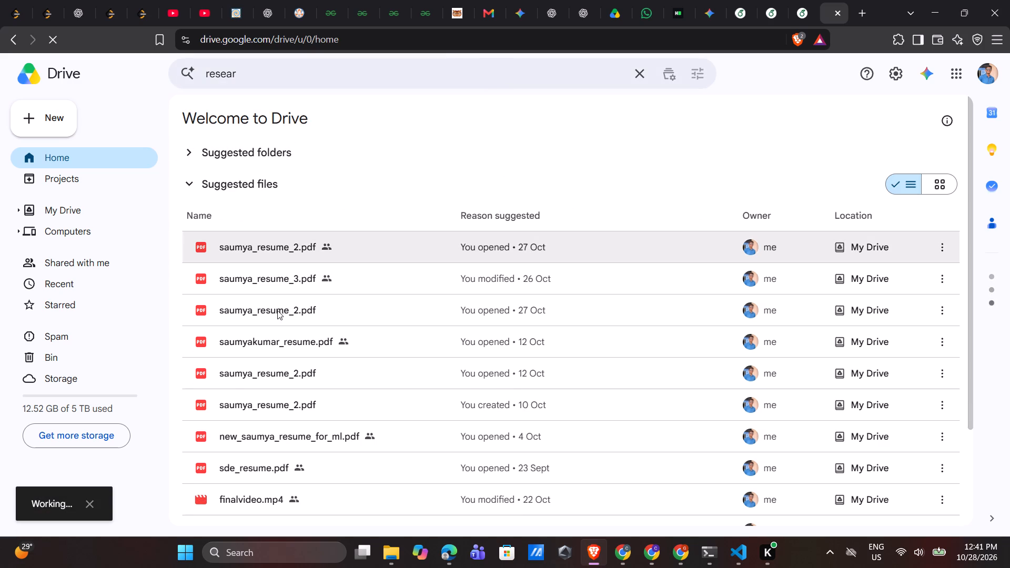
Select research_paper_rag.pdf again from the Drive suggestions for "resear" to open it.
scroll(297, 360, "down", 5)
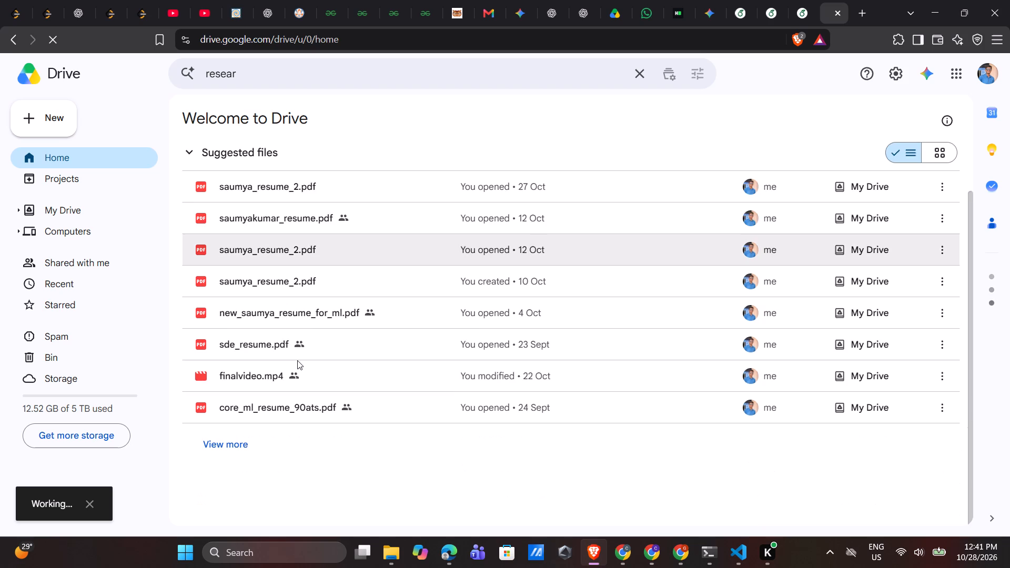
scroll(297, 360, "up", 8)
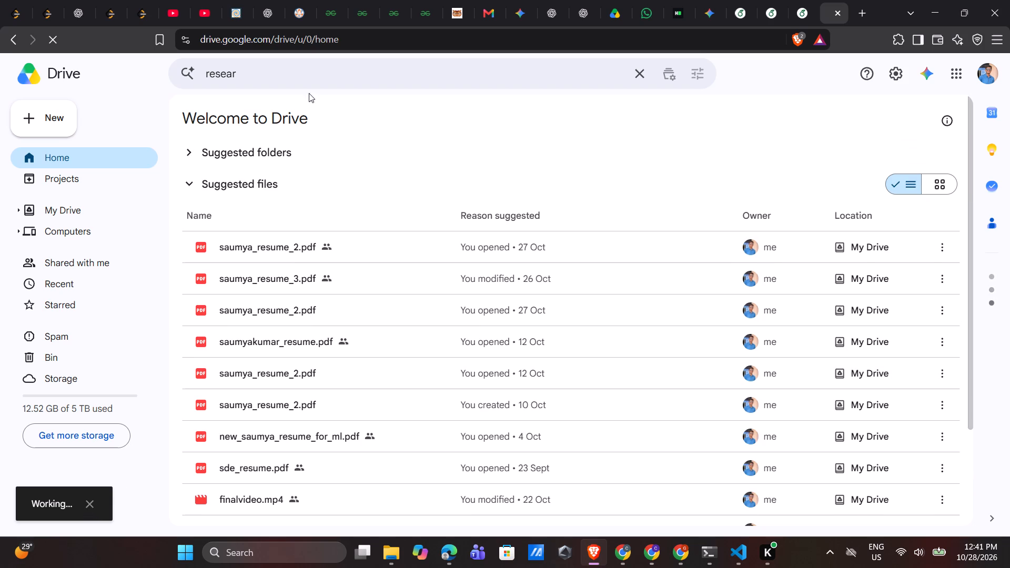
left_click(309, 75)
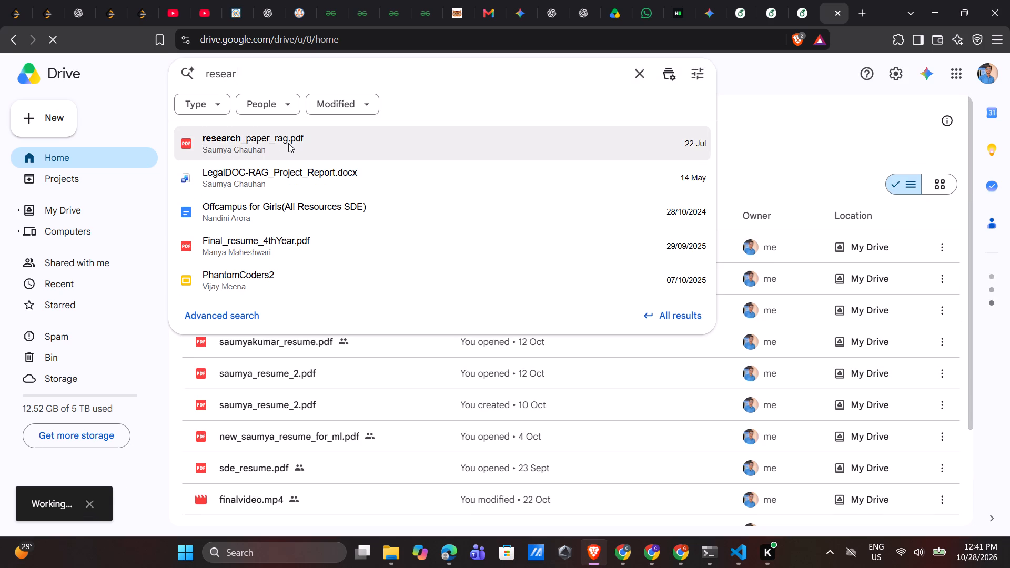
left_click(288, 143)
left_click(317, 67)
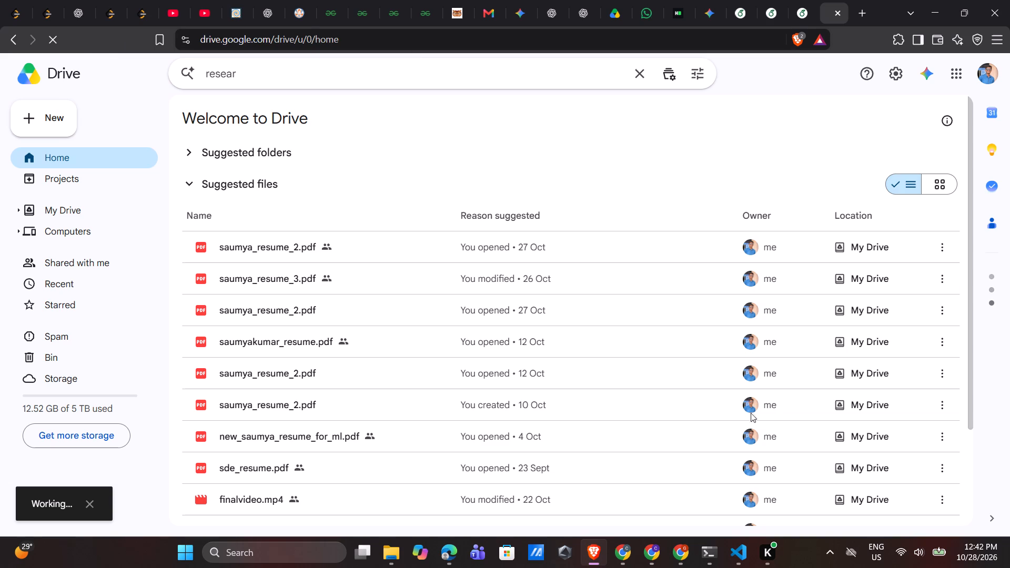
Refresh the available Wi-Fi networks, connect the computer to "Kala Jaadu" and check the connection.
left_click(902, 549)
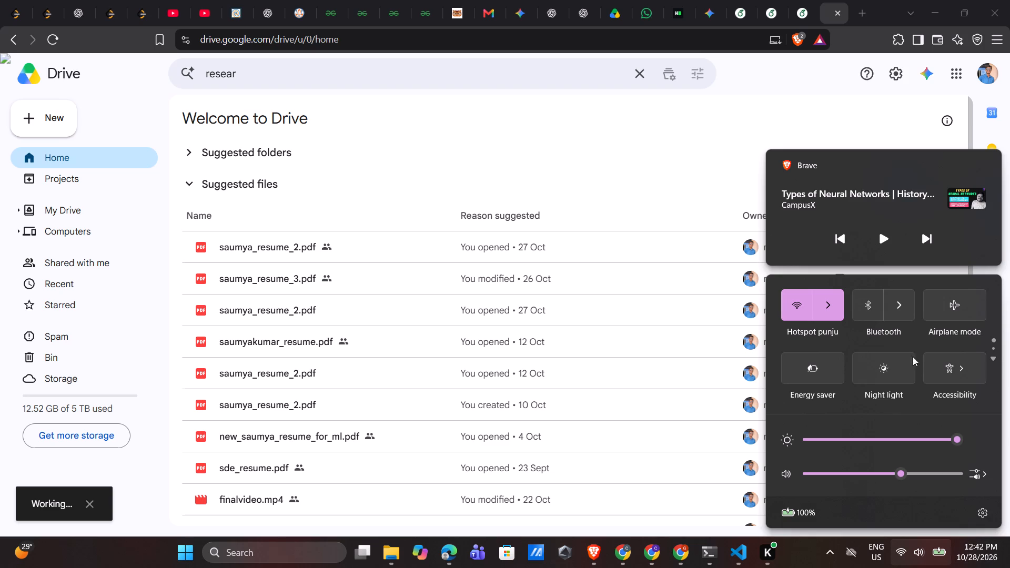
left_click(823, 306)
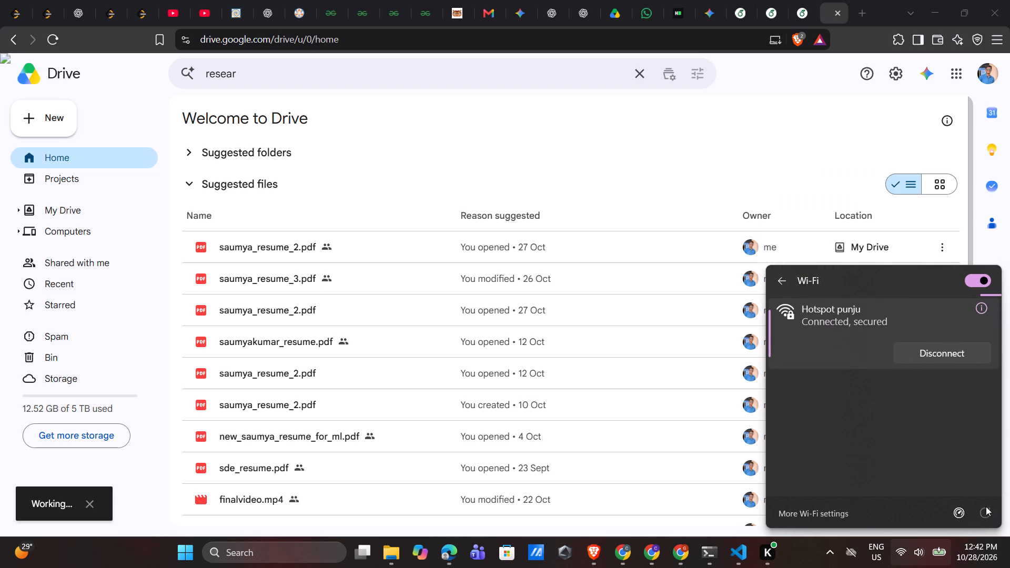
left_click(983, 510)
left_click(983, 514)
left_click(874, 398)
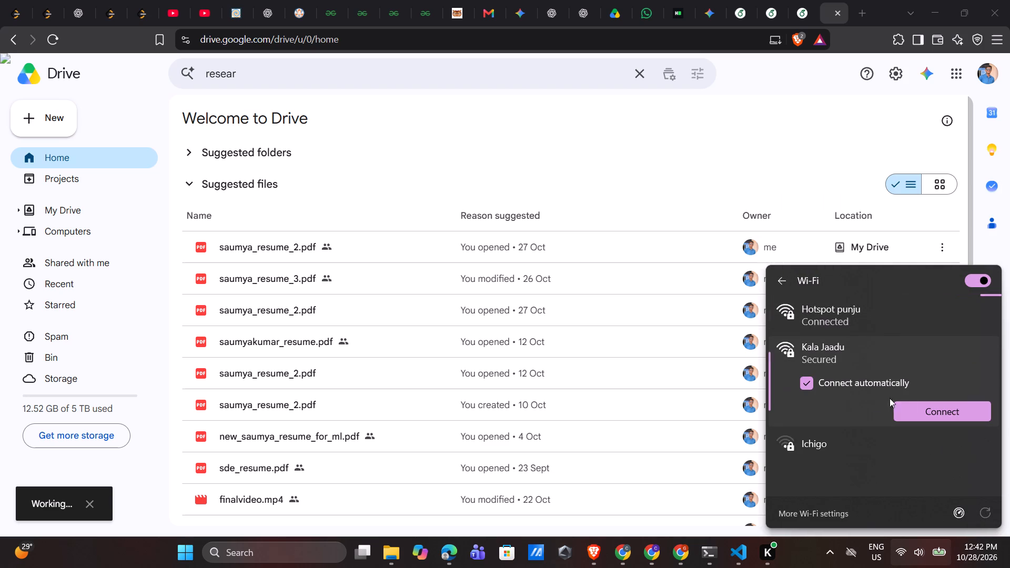
left_click(922, 411)
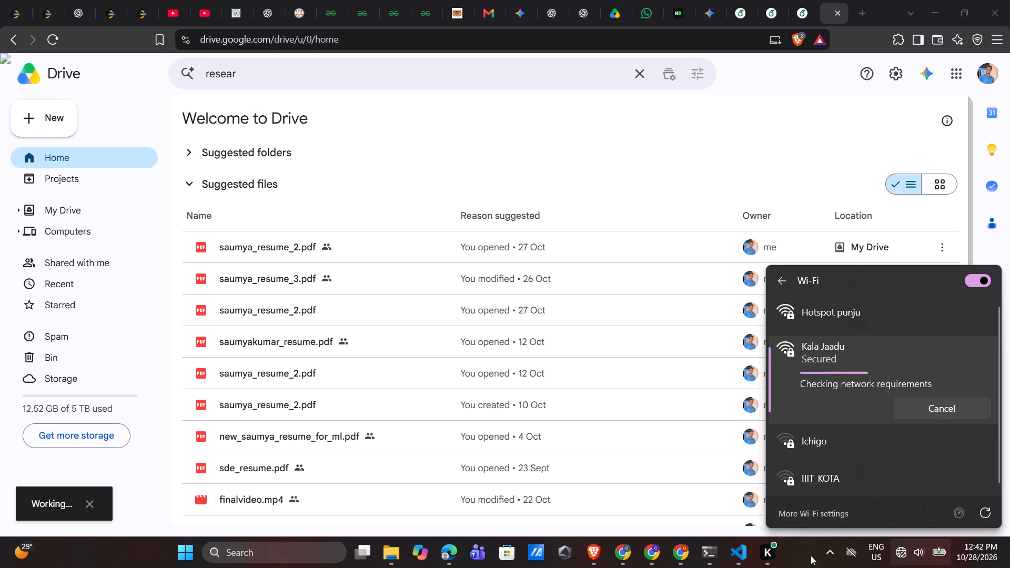
left_click(811, 555)
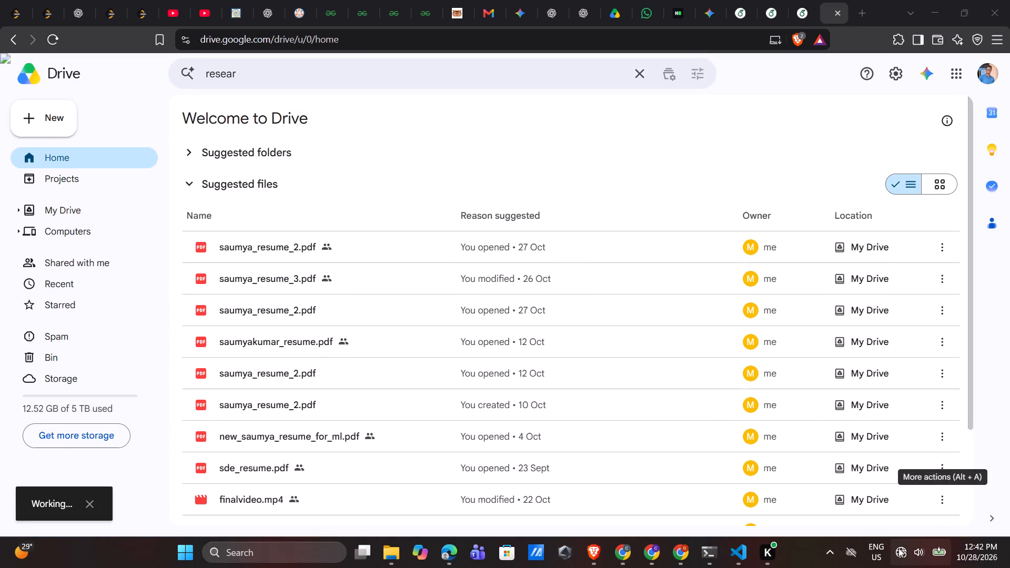
left_click(904, 548)
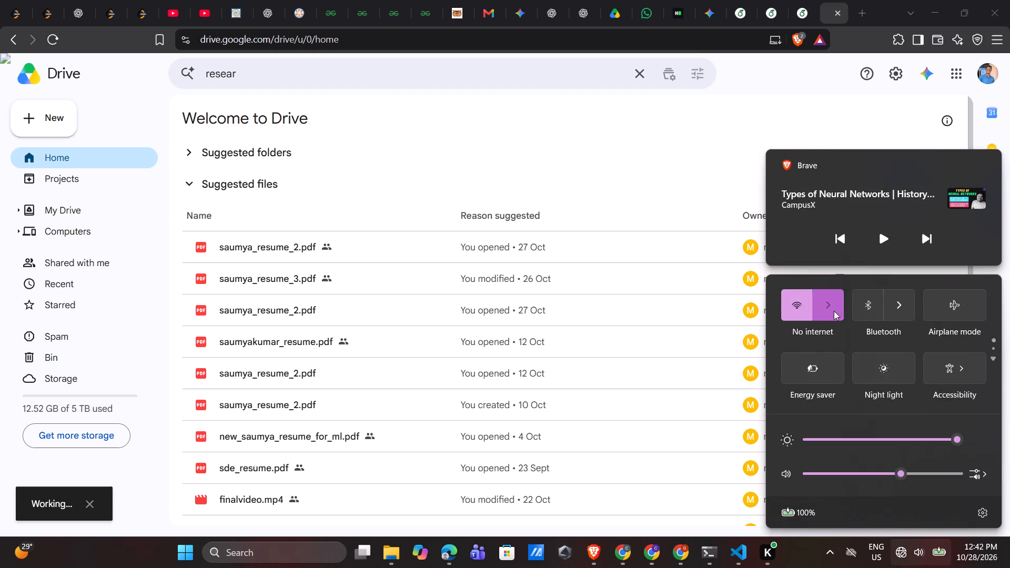
left_click(834, 311)
left_click(804, 560)
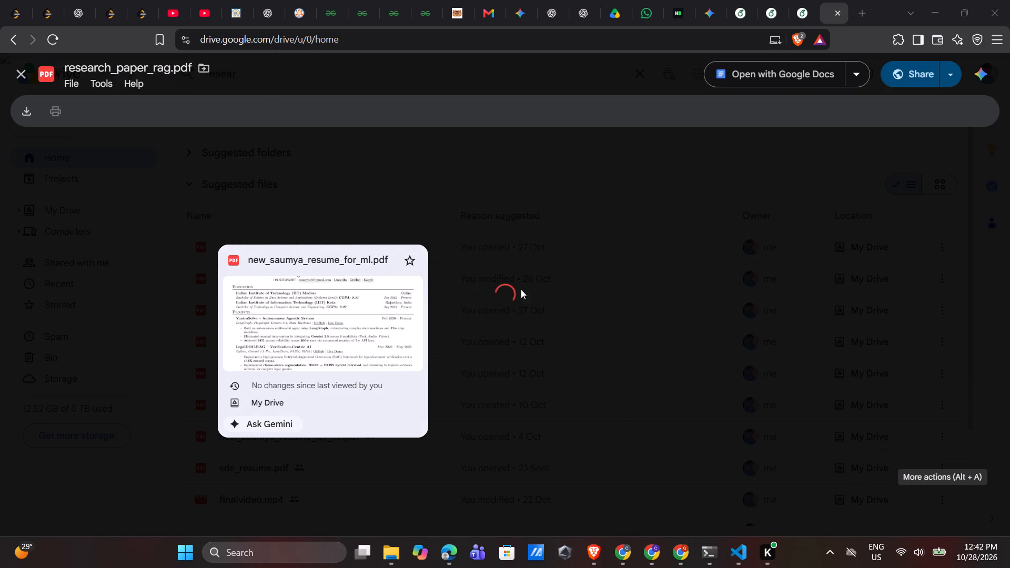
Look through research_paper_rag.pdf from the abstract to the references, then go back to the performance comparison table.
scroll(568, 367, "down", 2)
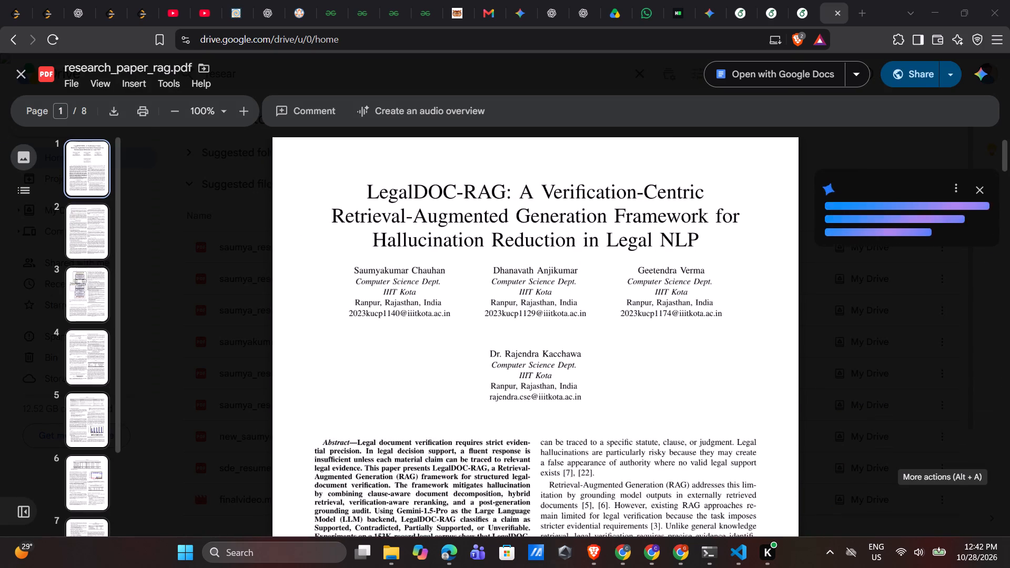
scroll(569, 367, "down", 16)
scroll(569, 374, "down", 7)
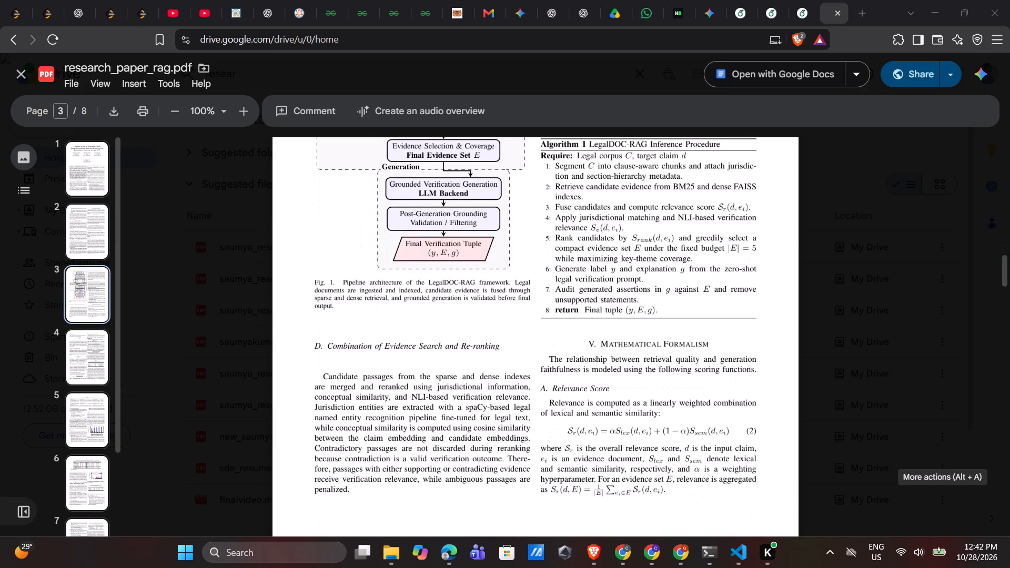
scroll(569, 374, "up", 4)
scroll(569, 376, "down", 11)
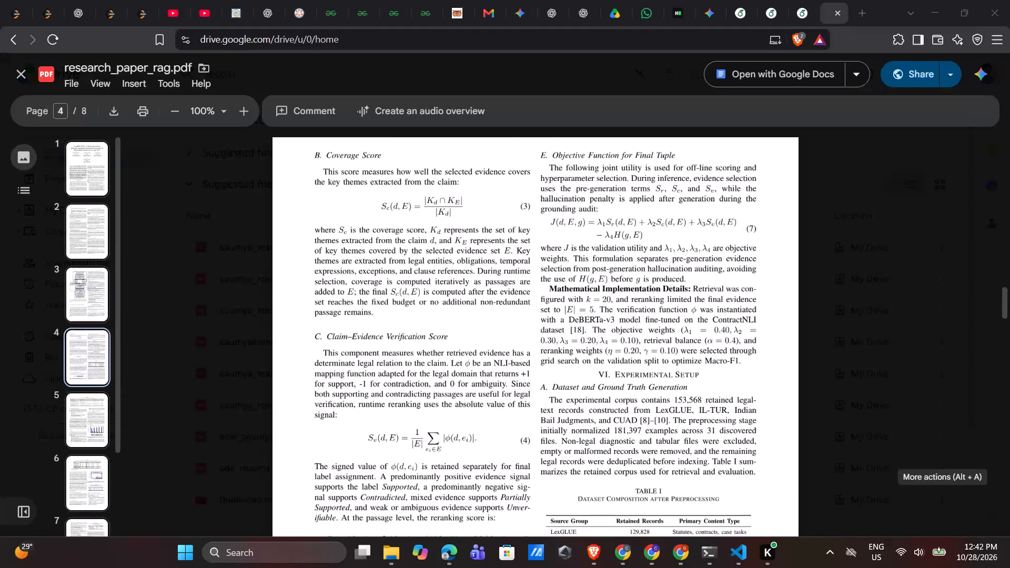
scroll(570, 376, "down", 15)
scroll(573, 380, "down", 8)
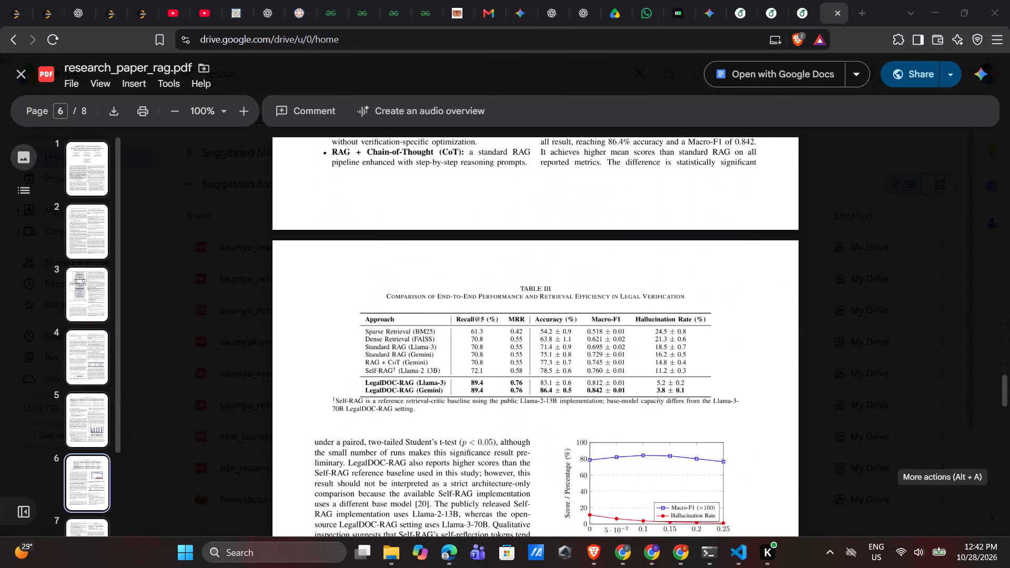
scroll(576, 379, "down", 18)
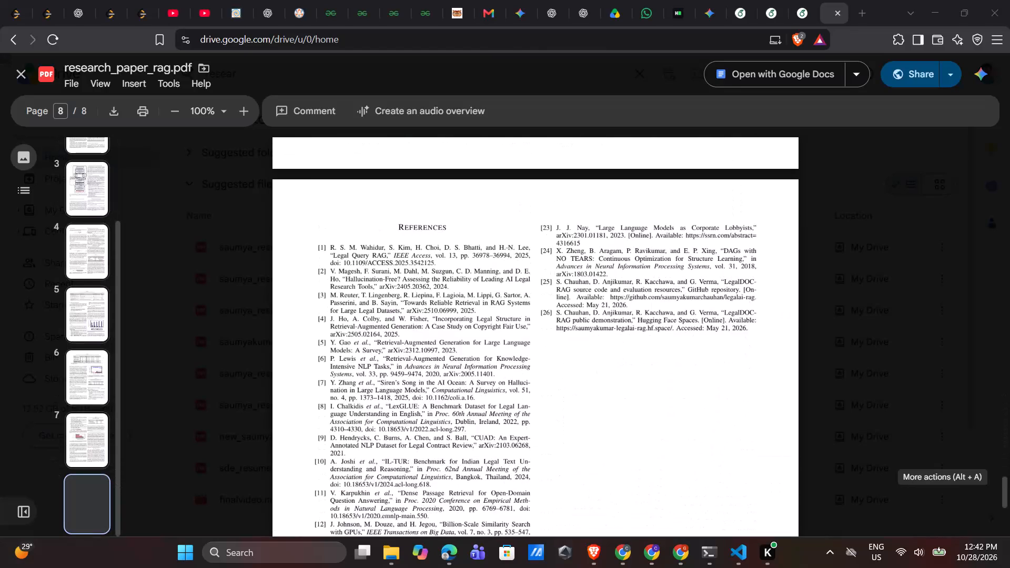
scroll(591, 376, "down", 10)
scroll(597, 386, "up", 13)
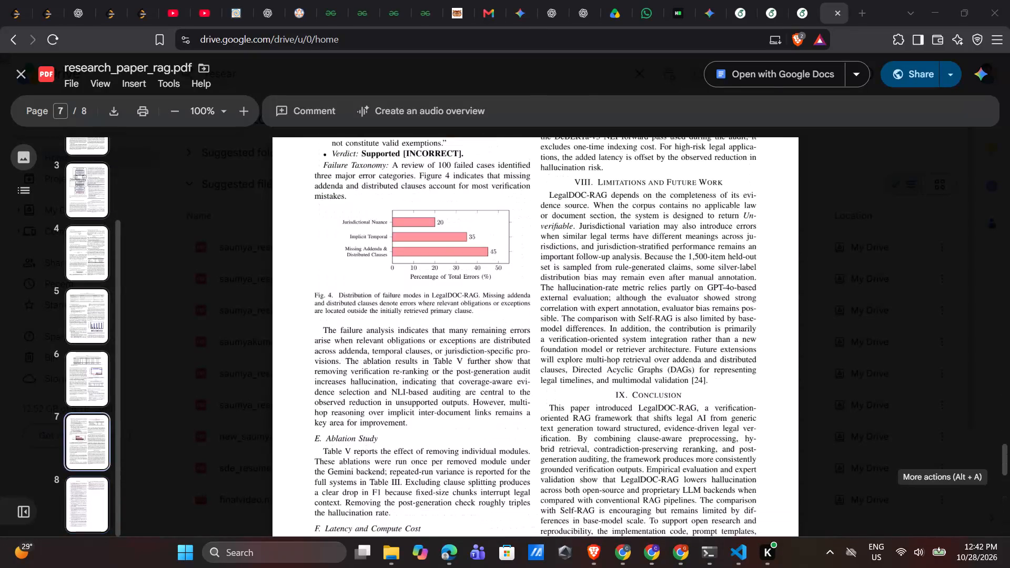
scroll(599, 386, "up", 7)
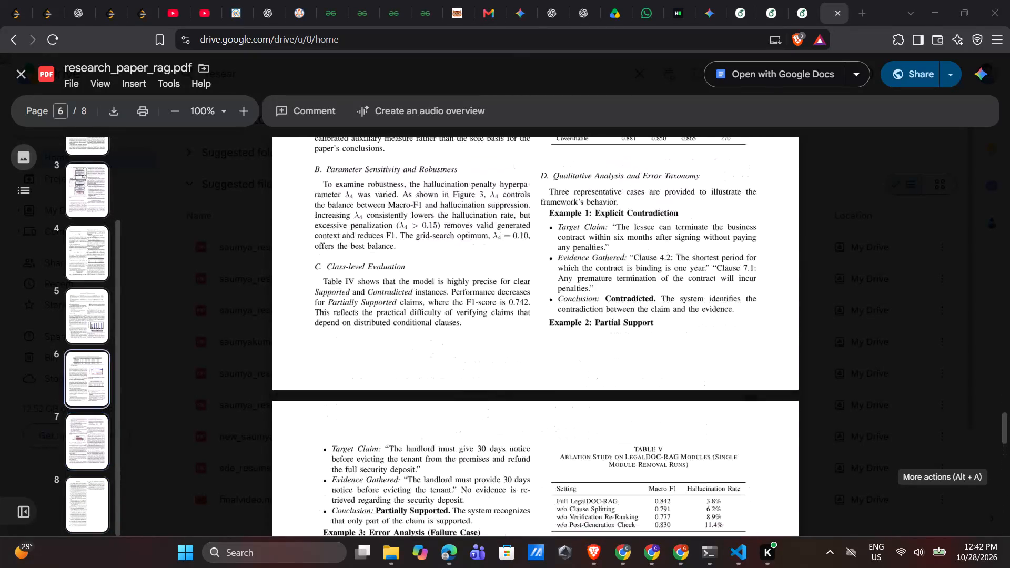
scroll(600, 385, "up", 8)
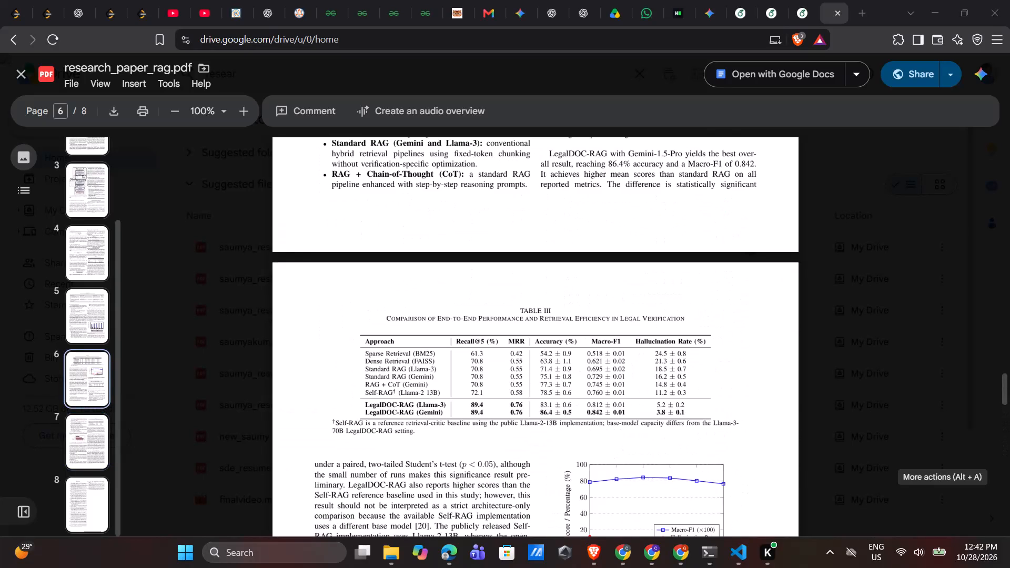
Look back through the research paper to its title page, and close the preview.
scroll(600, 385, "up", 14)
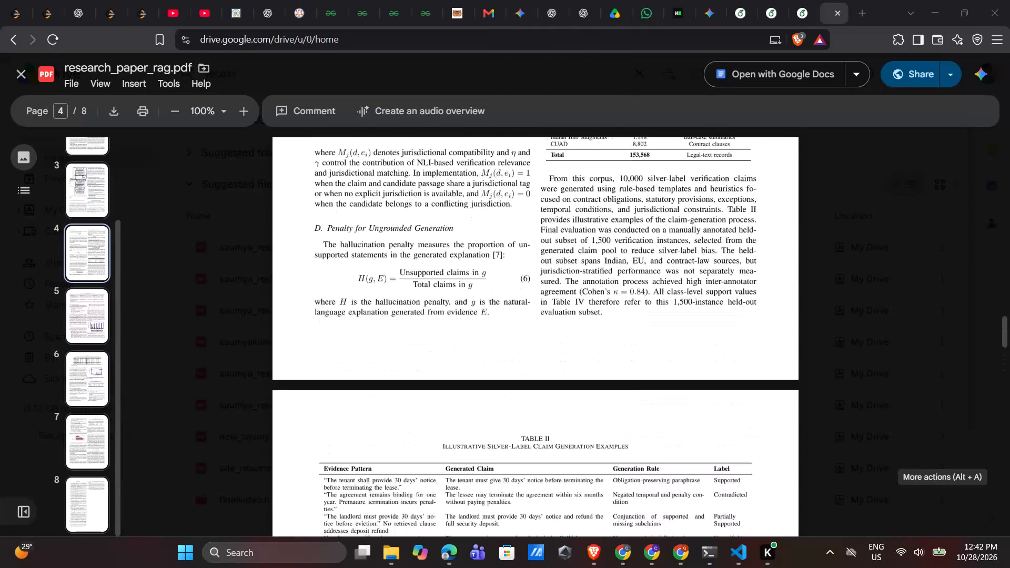
scroll(601, 385, "up", 8)
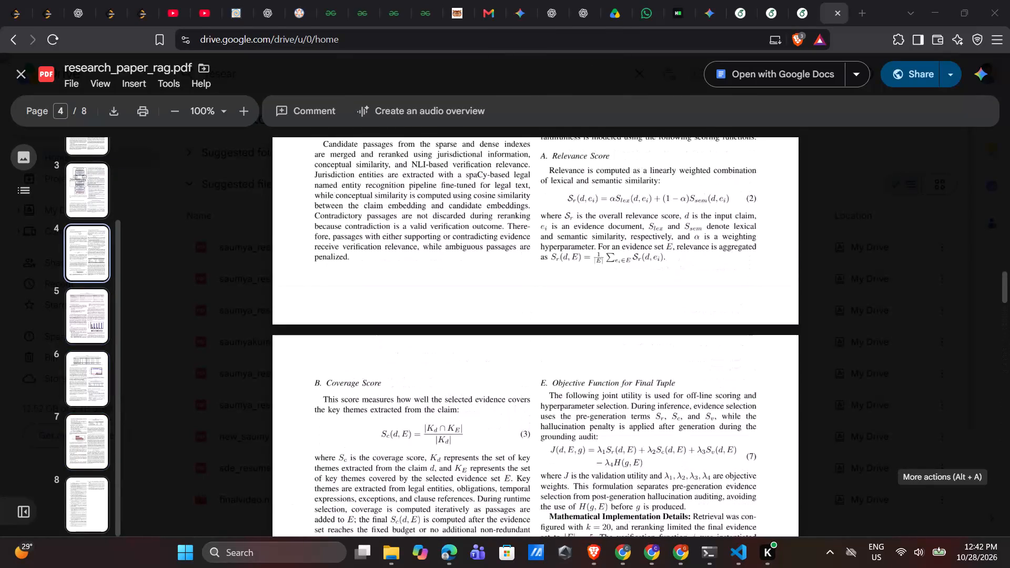
scroll(602, 385, "up", 16)
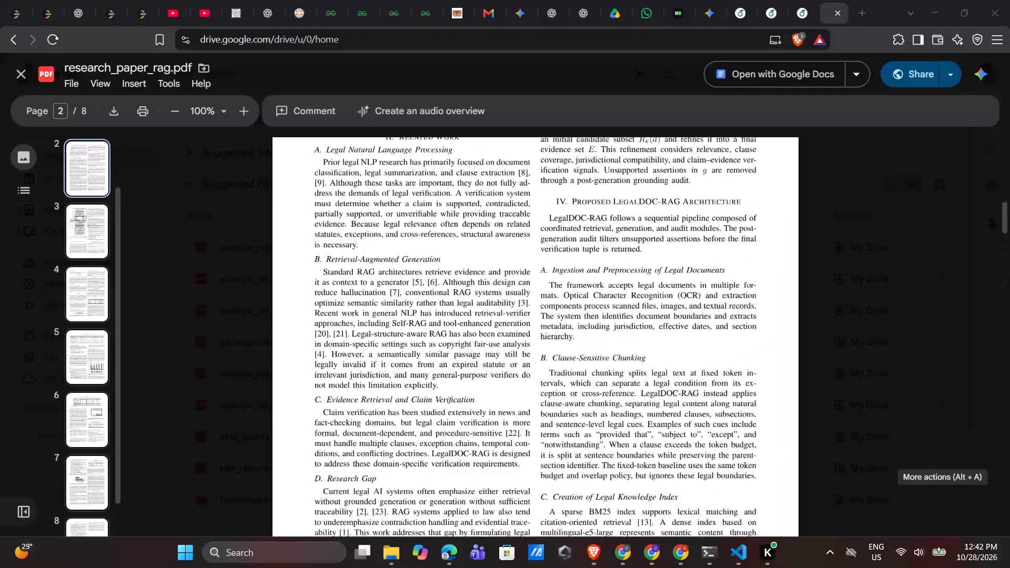
scroll(603, 385, "up", 16)
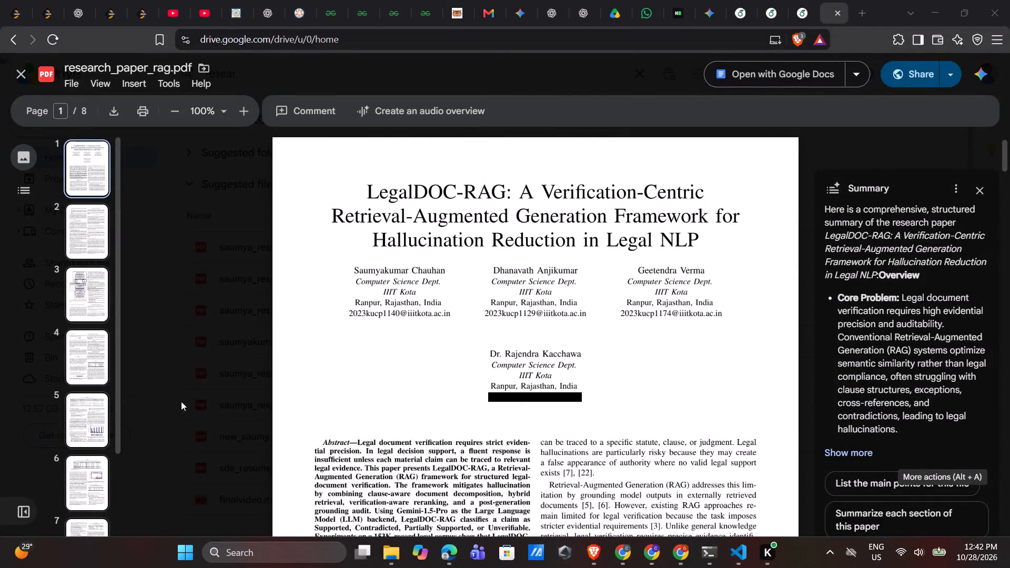
left_click(189, 390)
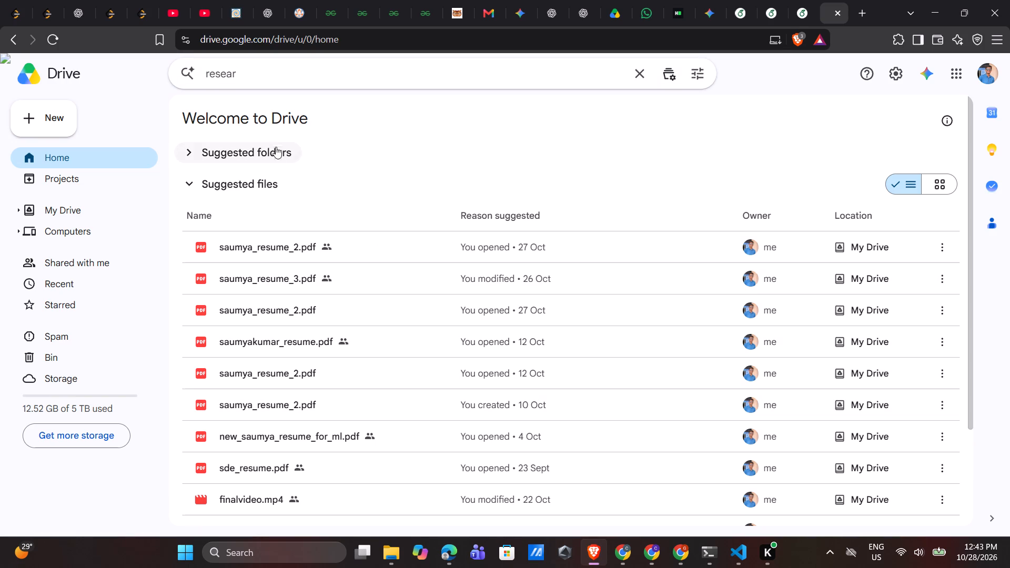
Run the full Drive search for "resear" to list the matching files.
left_click(321, 78)
key("Return")
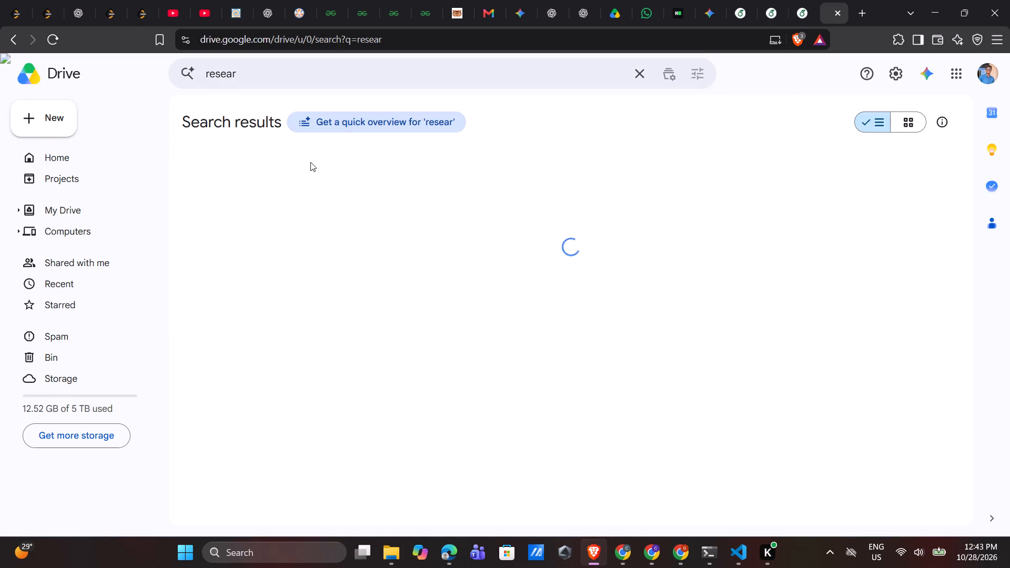
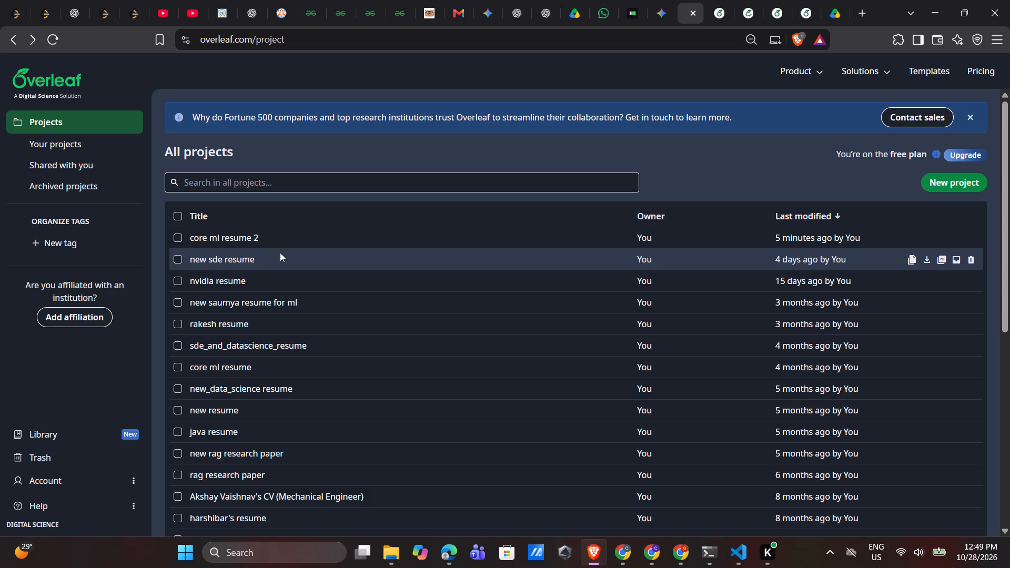
left_click(720, 0)
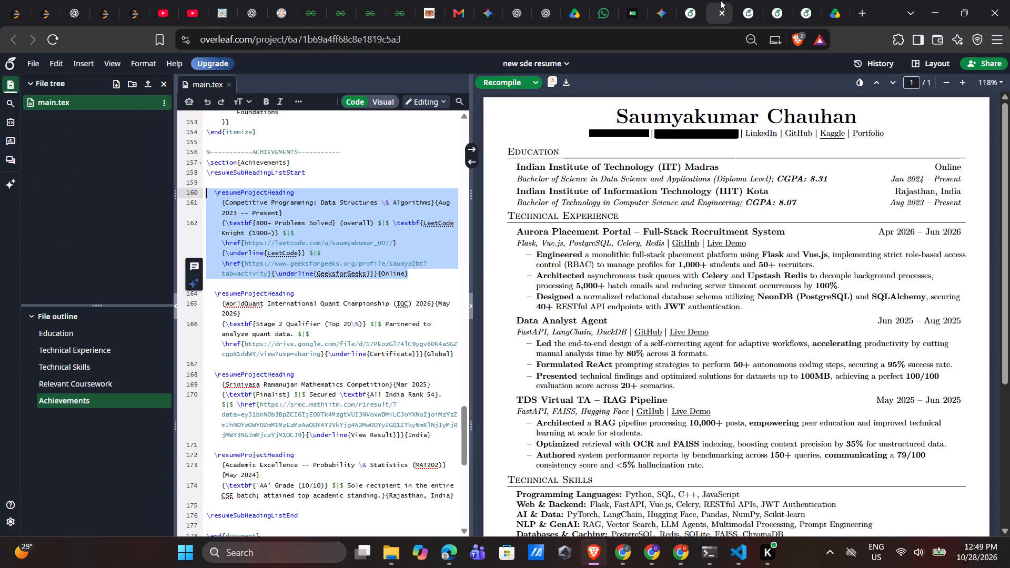
left_click(691, 6)
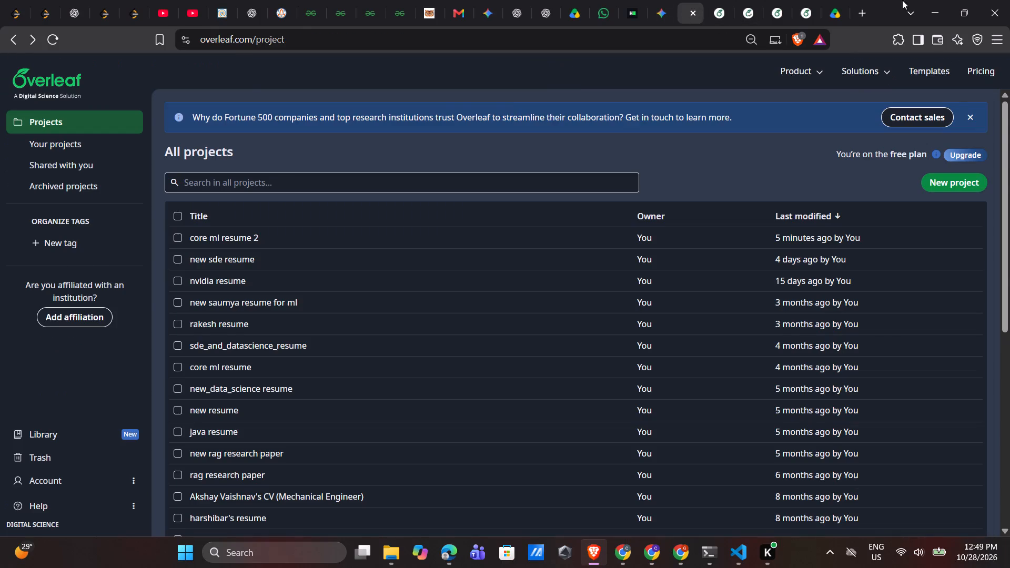
left_click(810, 8)
scroll(430, 210, "up", 3)
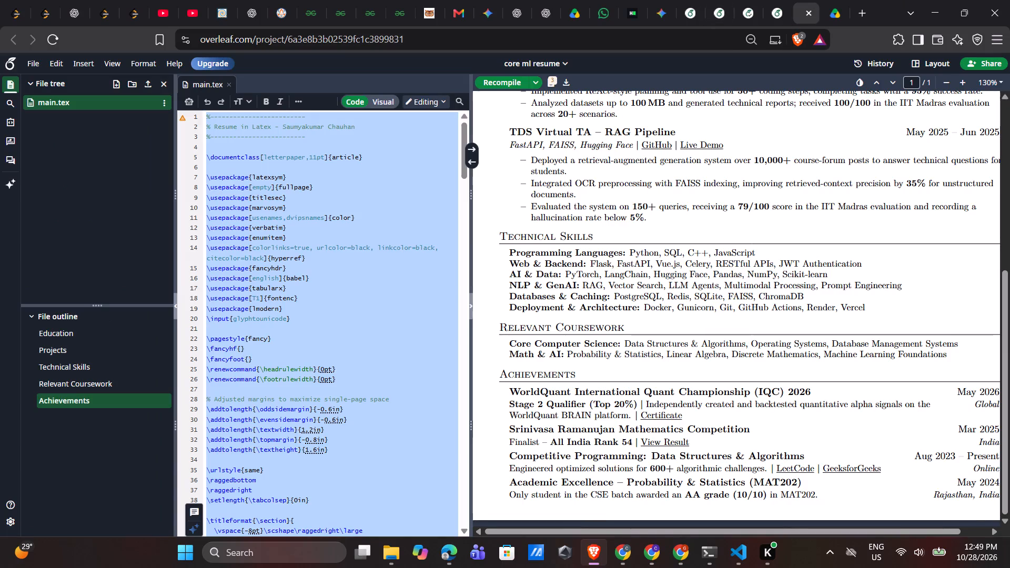
scroll(429, 211, "up", 2)
left_click(774, 0)
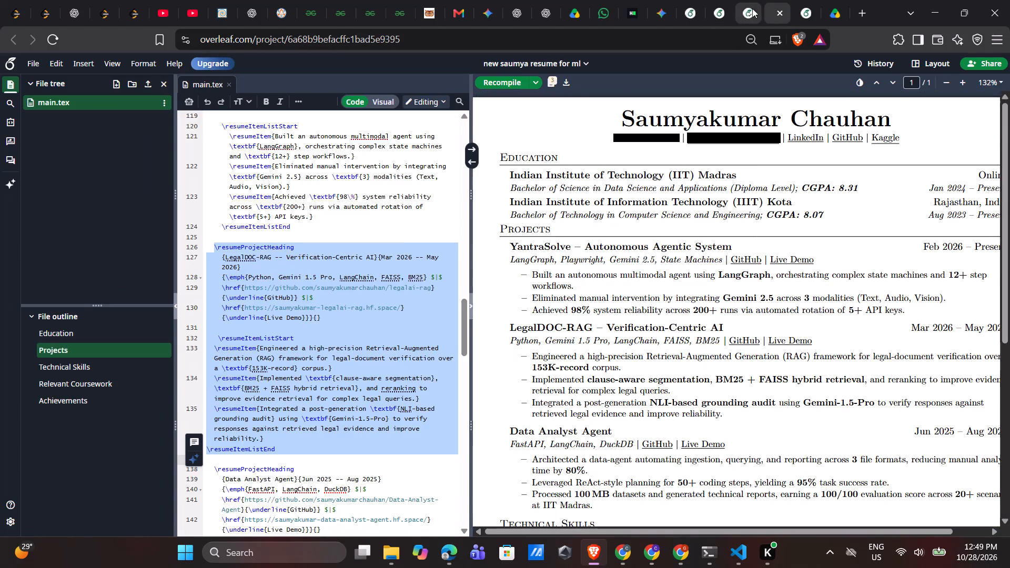
left_click(750, 8)
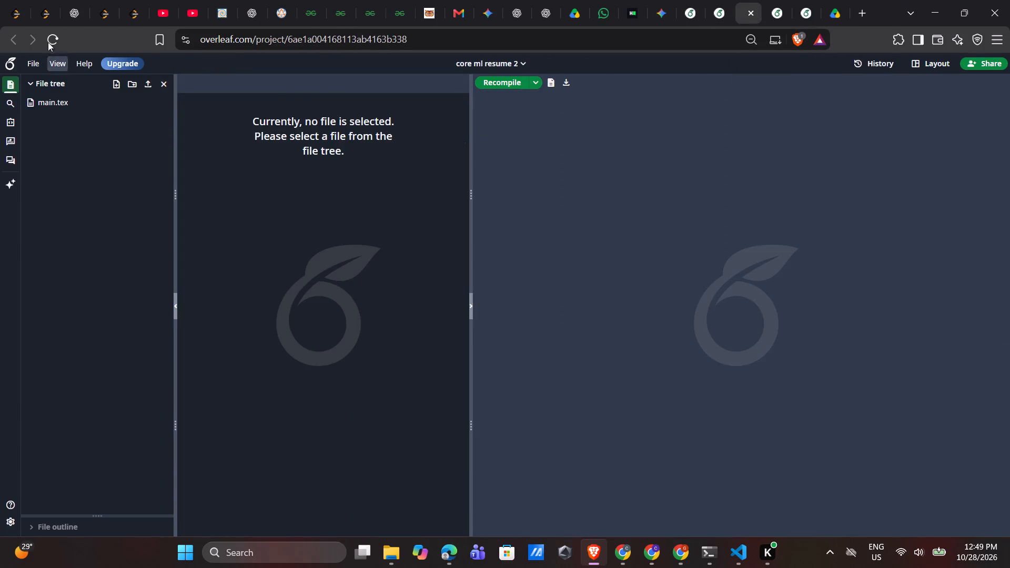
left_click(53, 35)
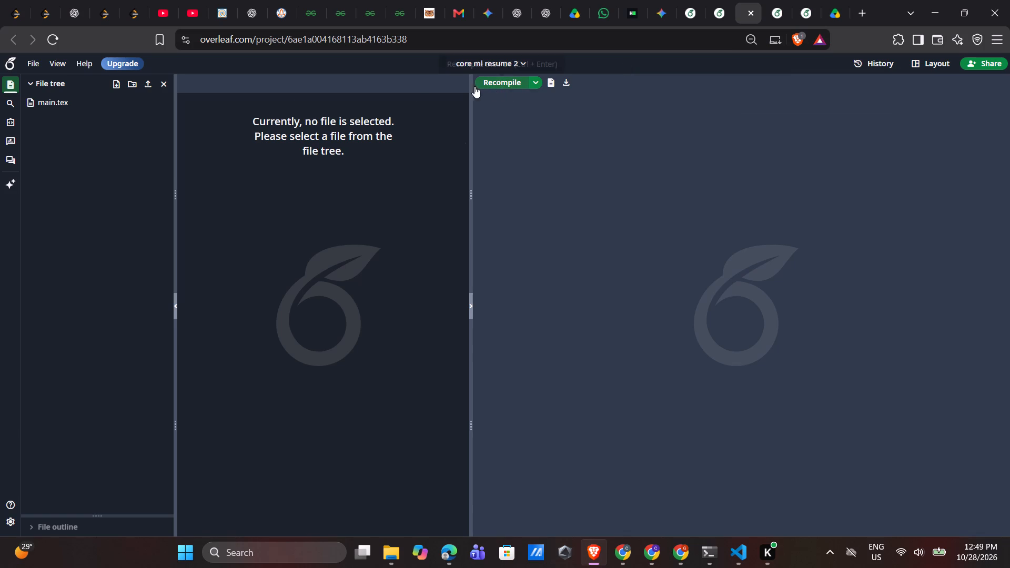
left_click(298, 129)
left_click(83, 99)
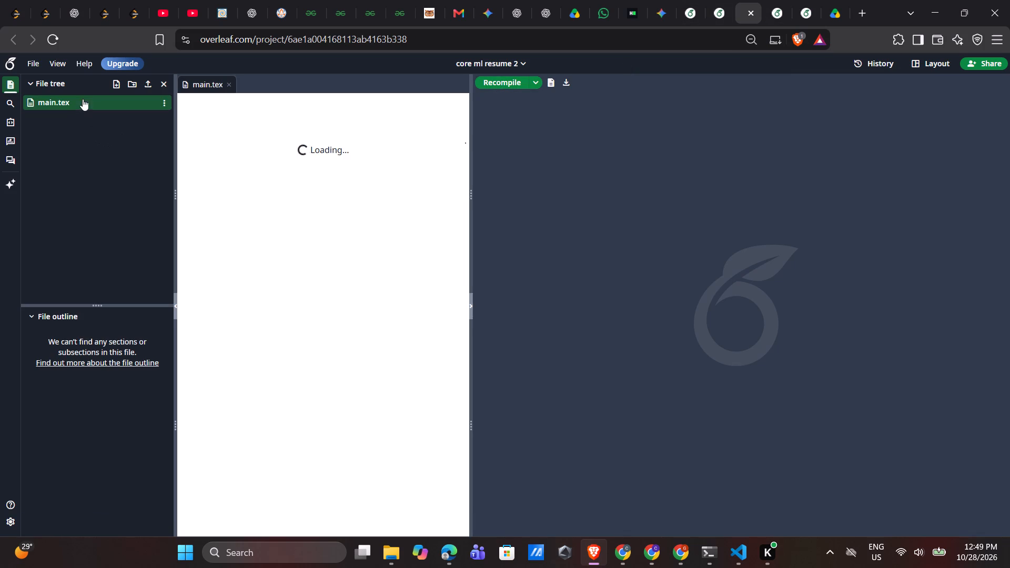
Replace the entire content of main.tex with the copied LaTeX resume code and recompile the document.
left_click(264, 160)
key("ctrl+a")
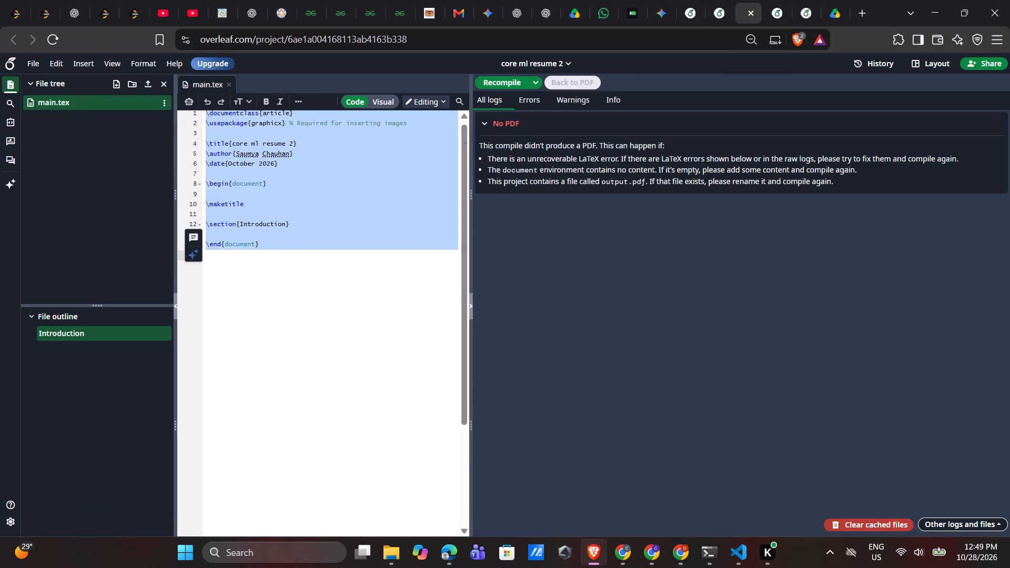
key("ctrl+v")
left_click(510, 87)
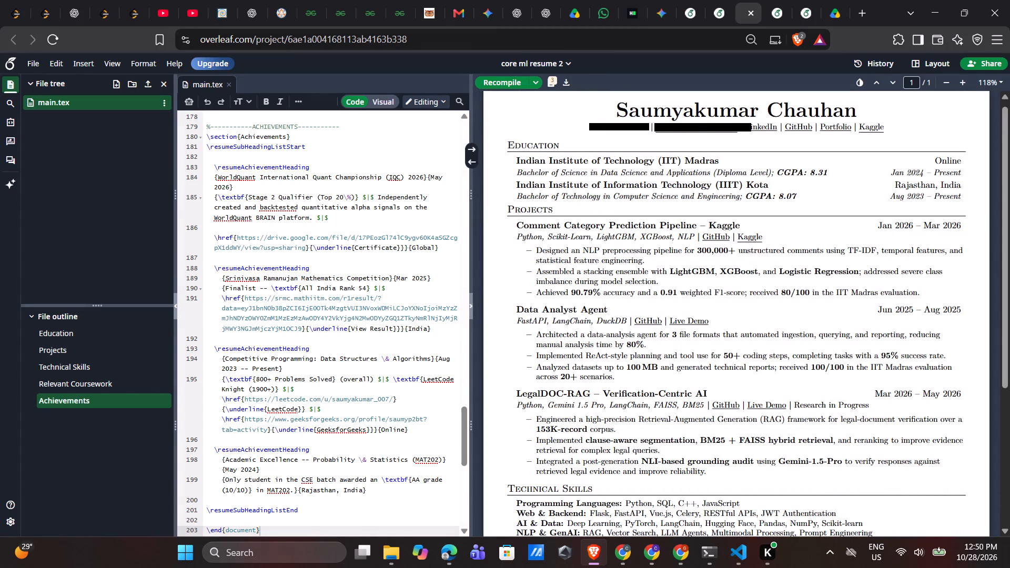
Review the compiled resume from the header through the projects, skills and achievements sections.
scroll(713, 453, "down", 2)
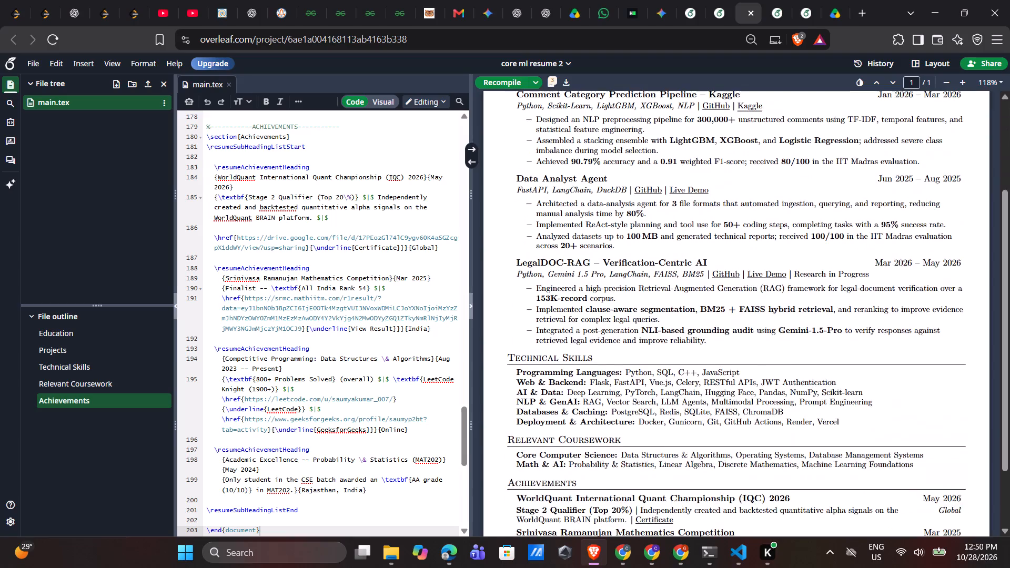
scroll(728, 440, "down", 4)
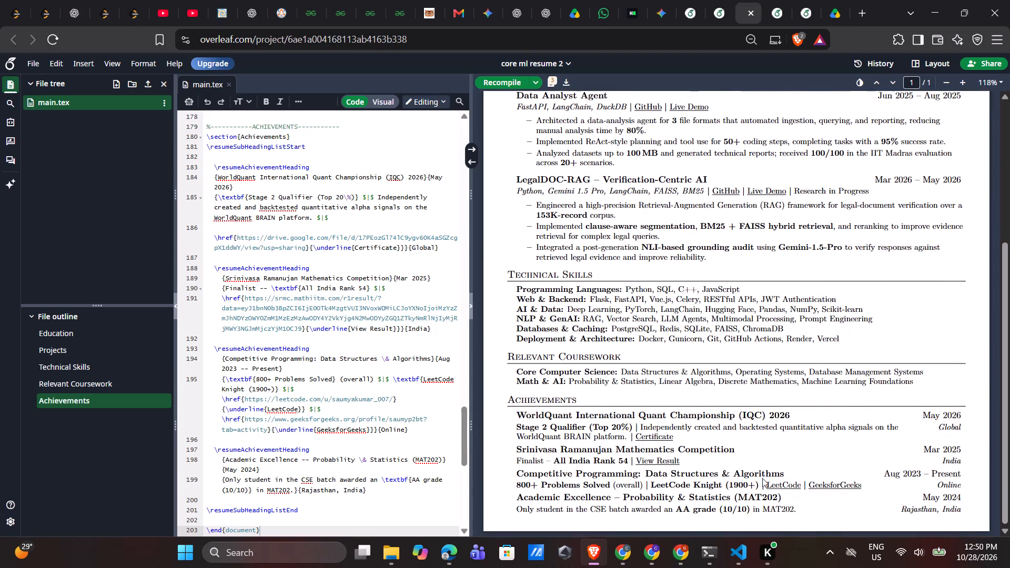
scroll(761, 451, "up", 10)
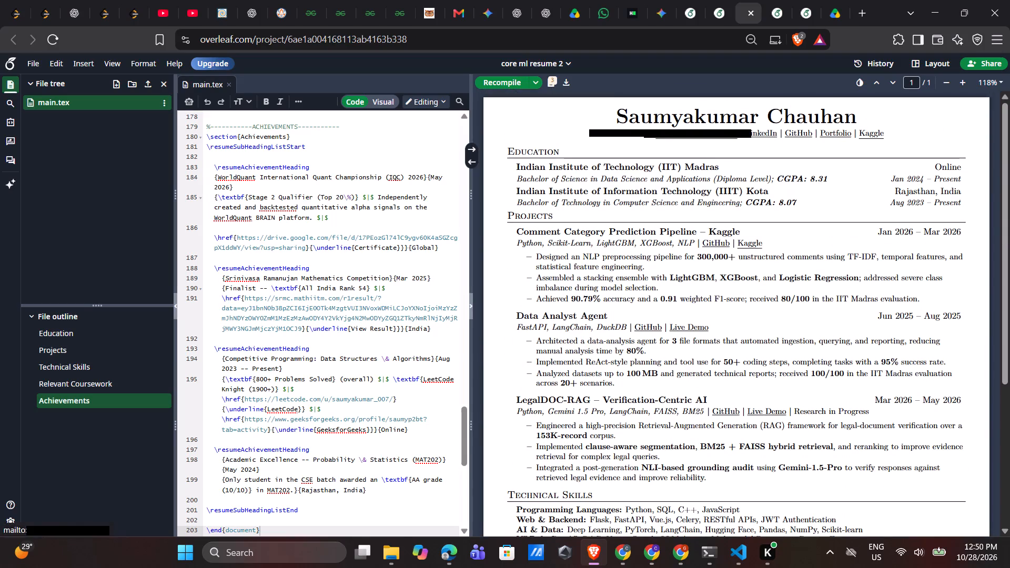
scroll(718, 185, "down", 5)
scroll(718, 186, "up", 3)
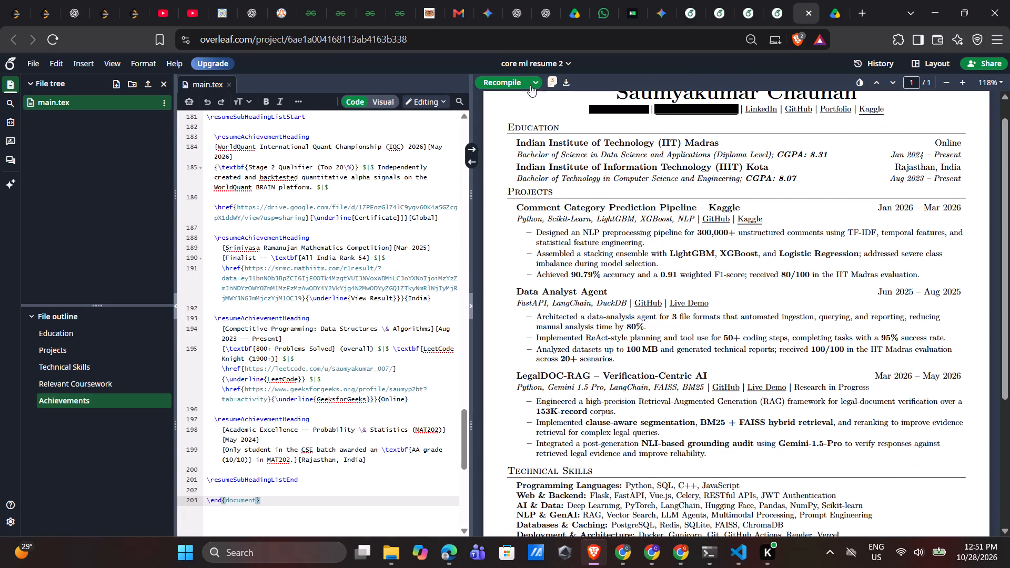
left_click(507, 85)
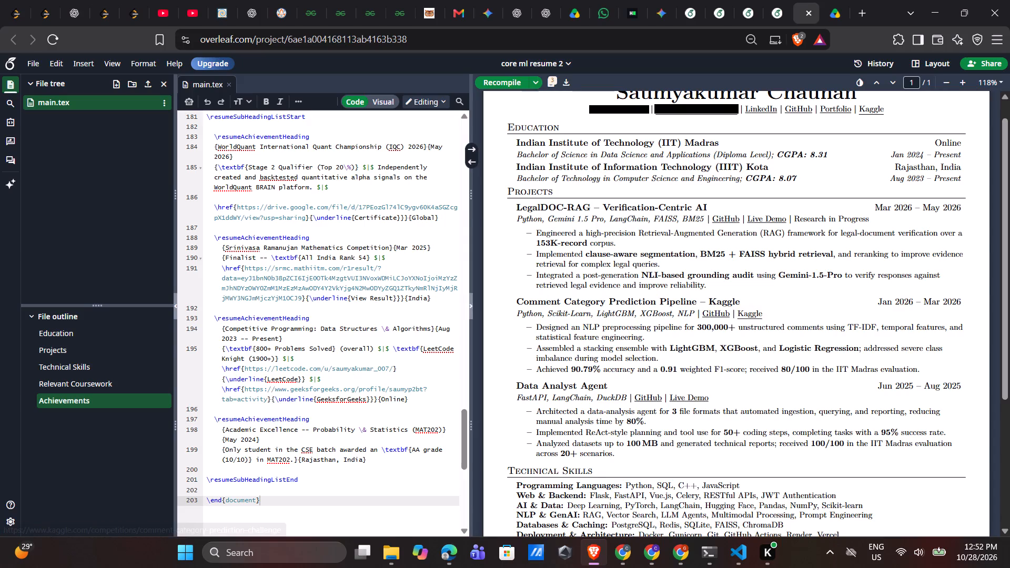
Review the recompiled resume from the Projects section through the end of the Achievements section.
scroll(736, 380, "down", 5)
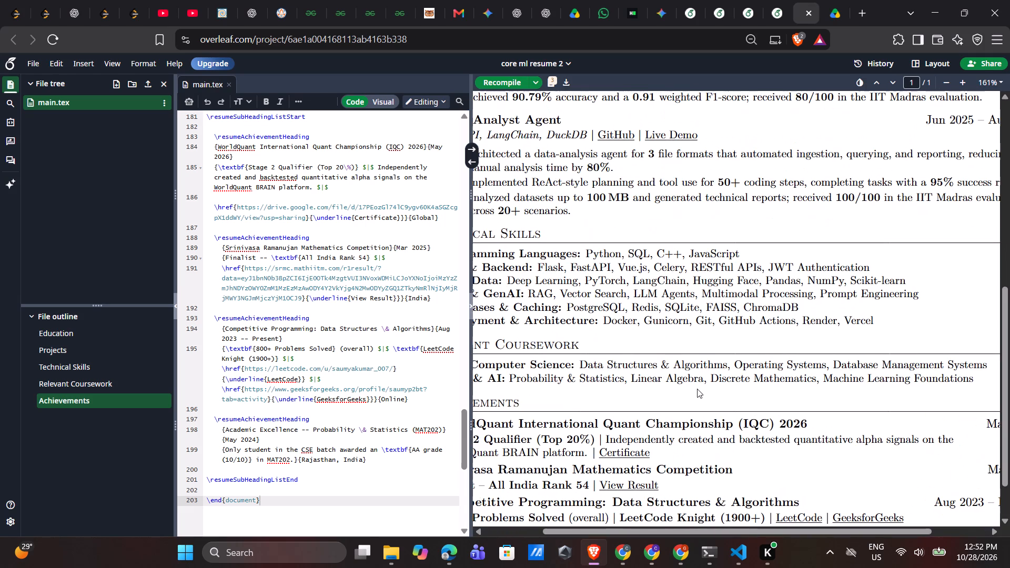
scroll(697, 389, "down", 1)
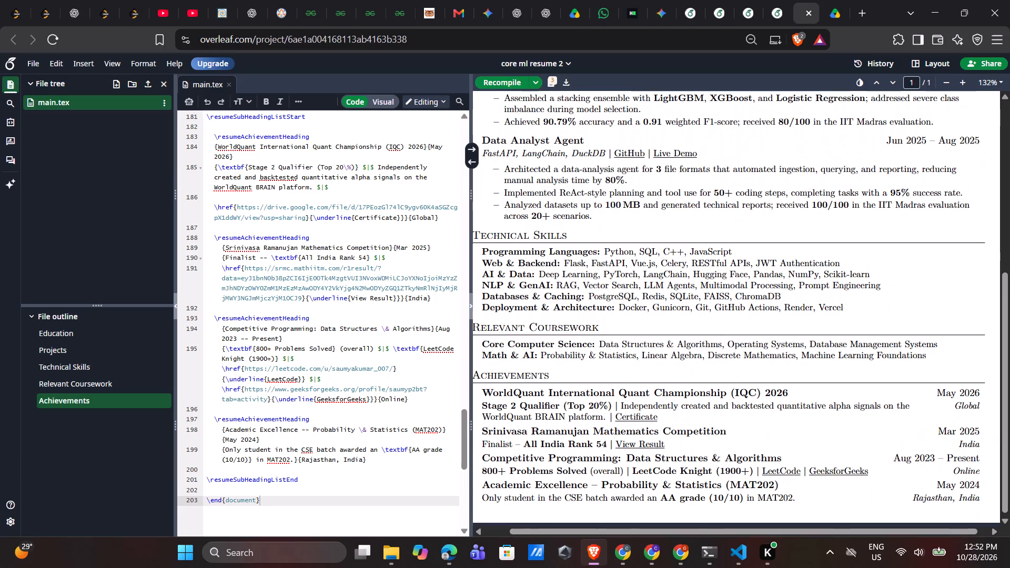
scroll(697, 389, "up", 1)
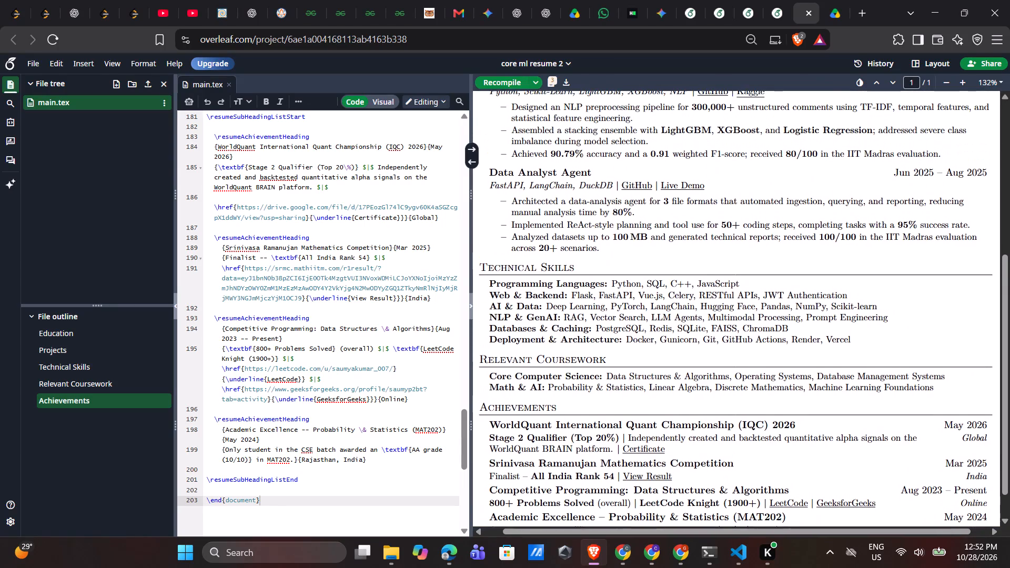
scroll(697, 389, "up", 3)
scroll(697, 389, "down", 2)
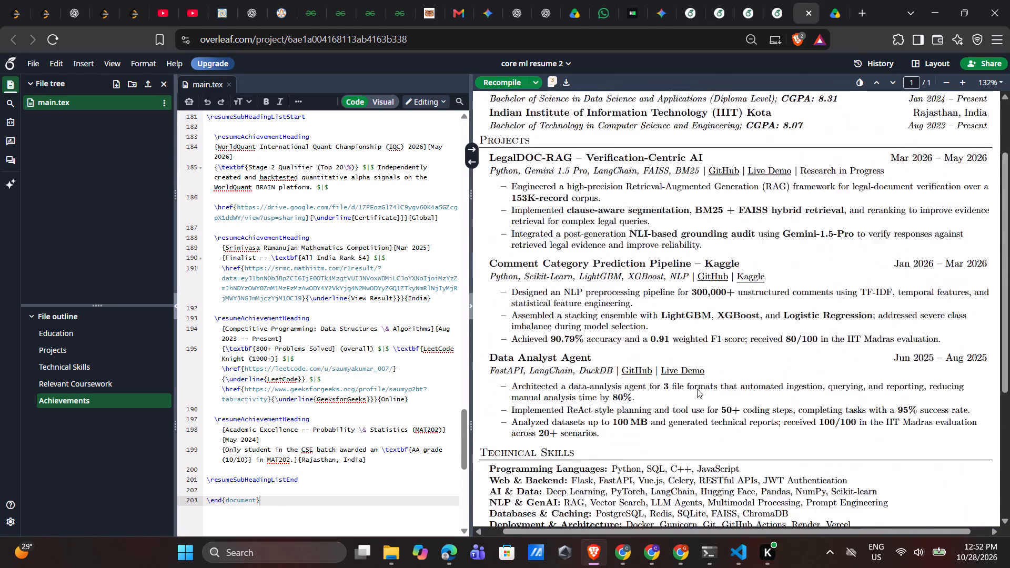
scroll(697, 389, "down", 4)
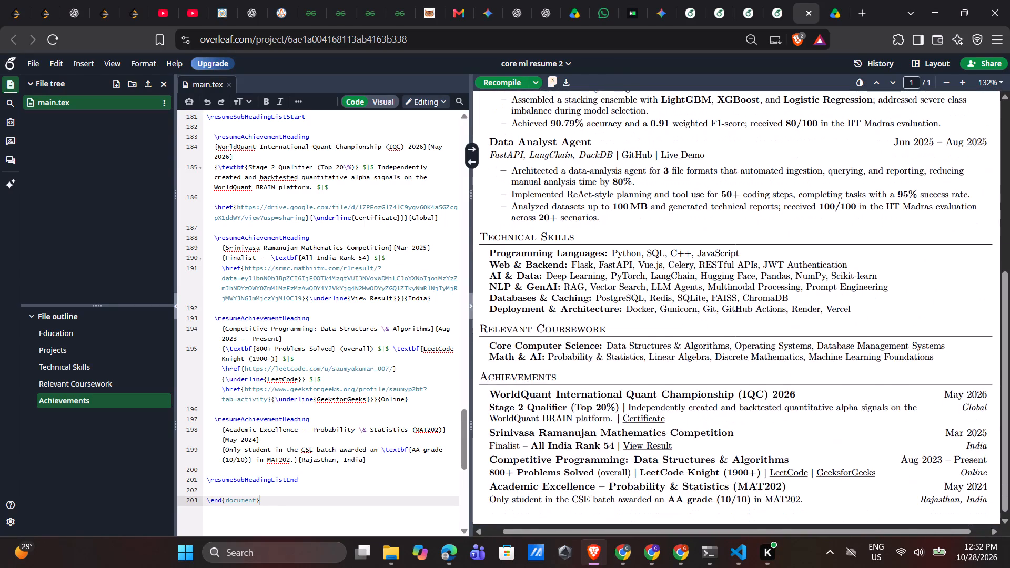
Examine the Technical Skills, Relevant Coursework and Achievements sections of the compiled resume close up, across the full page width.
scroll(661, 250, "right", 1)
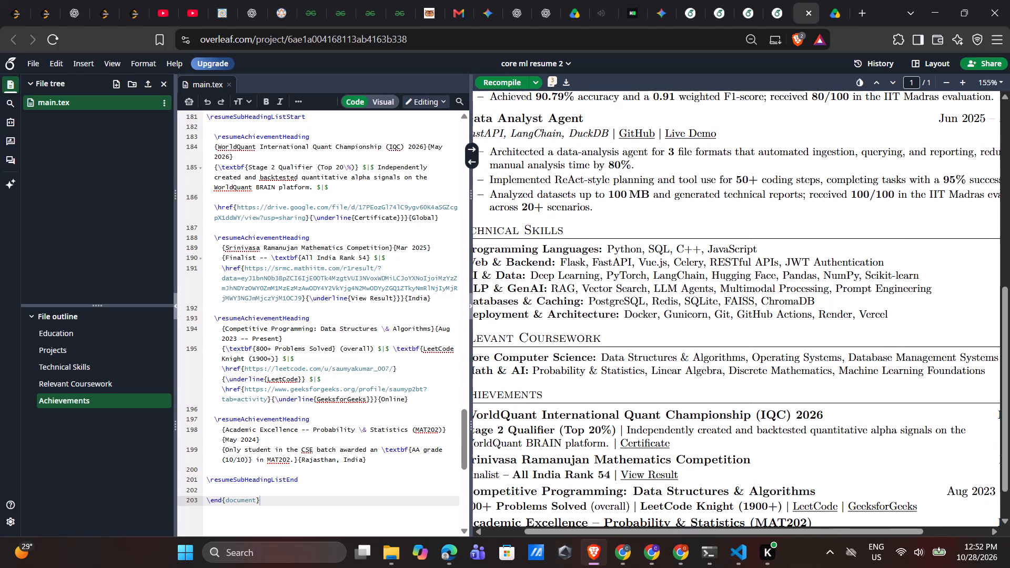
scroll(661, 250, "right", 1)
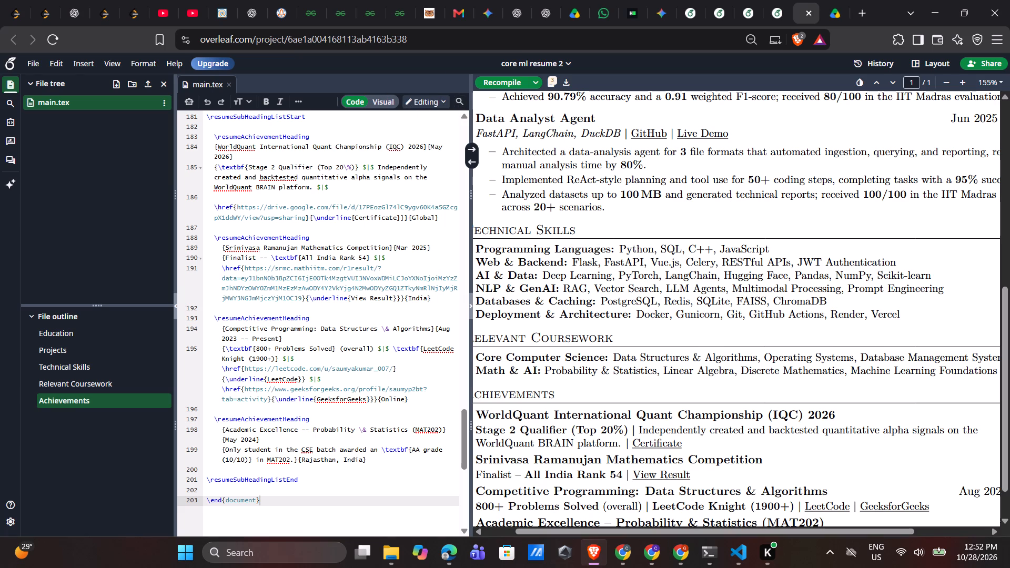
scroll(752, 419, "down", 3)
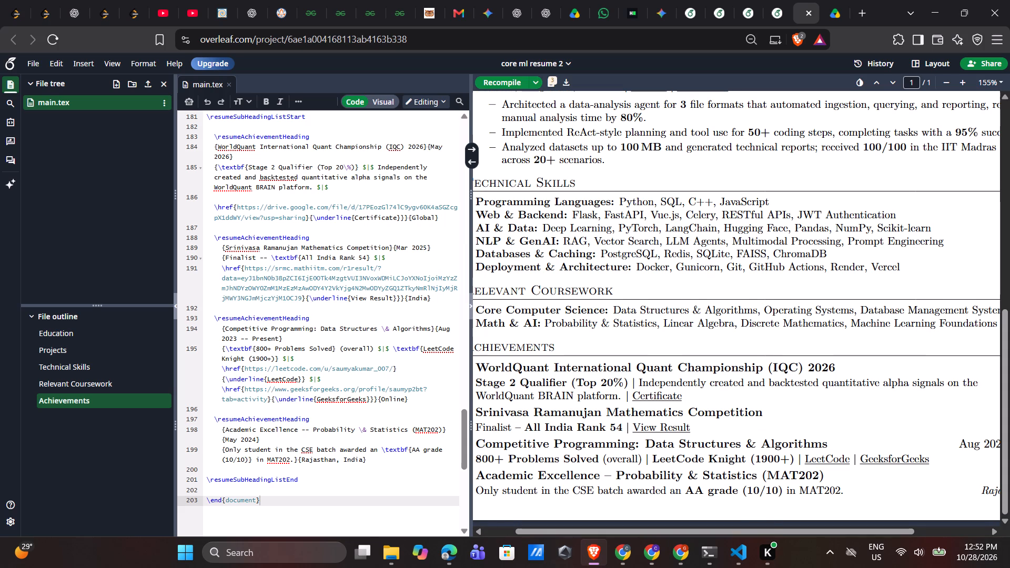
scroll(824, 494, "right", 1)
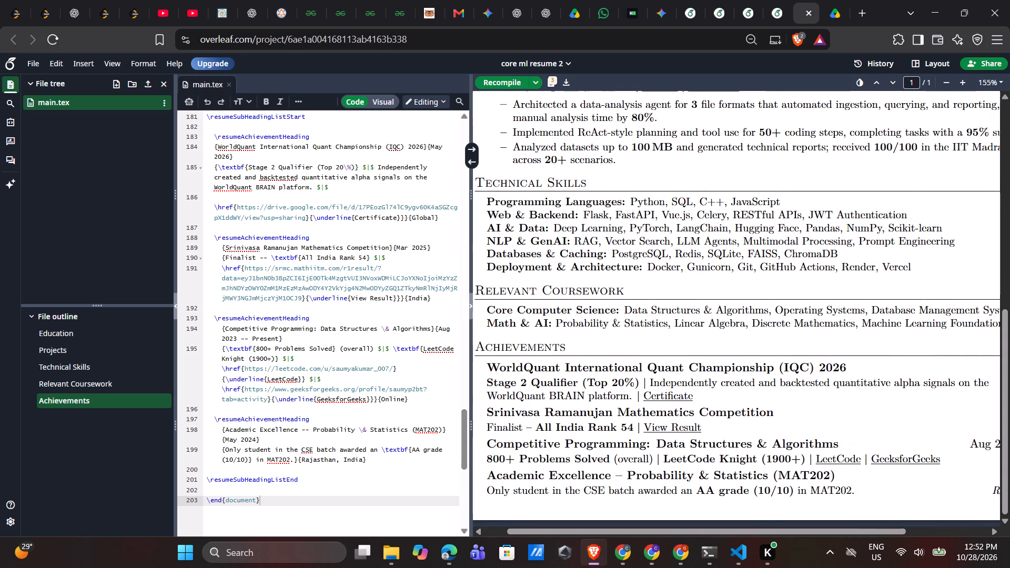
scroll(824, 494, "left", 3)
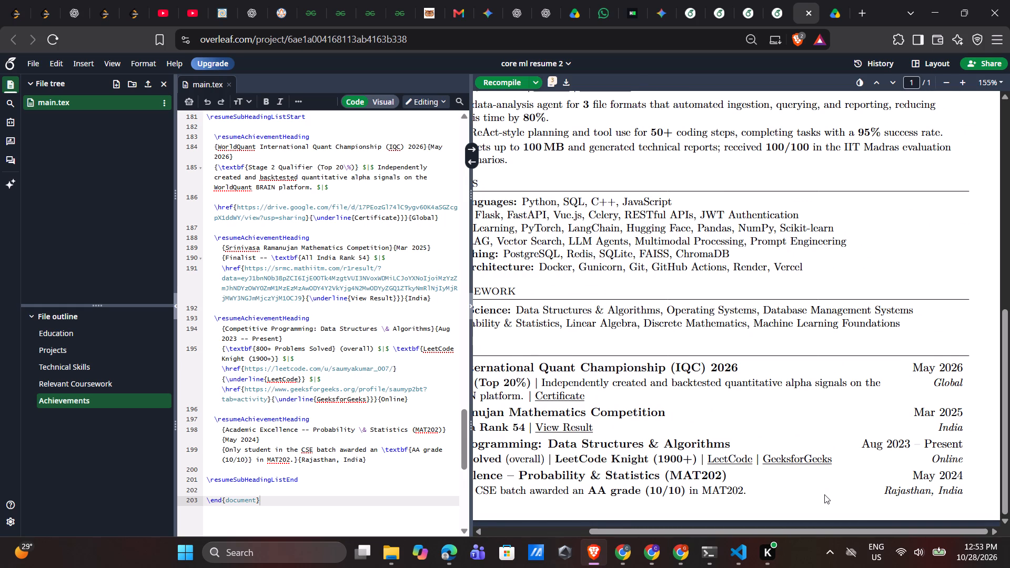
scroll(824, 494, "right", 3)
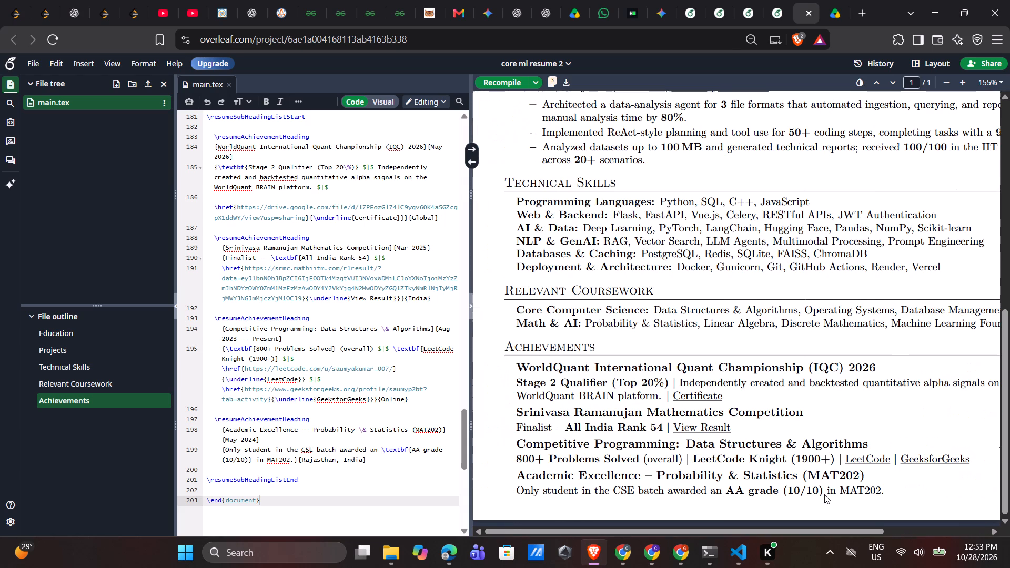
scroll(824, 494, "right", 2)
scroll(824, 494, "down", 1)
scroll(824, 494, "left", 1)
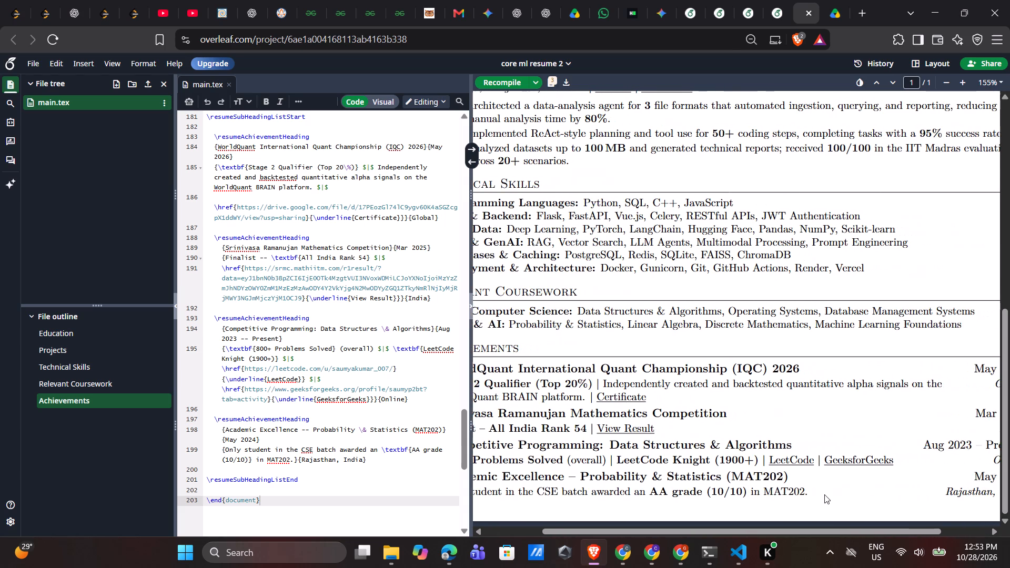
scroll(824, 494, "right", 2)
scroll(824, 494, "left", 1)
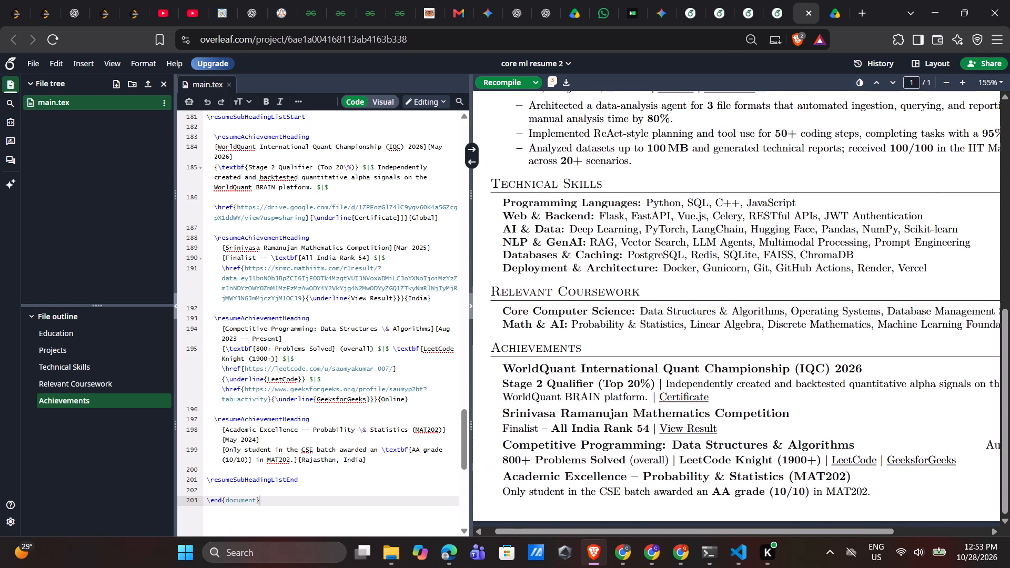
scroll(824, 494, "left", 1)
scroll(824, 494, "right", 1)
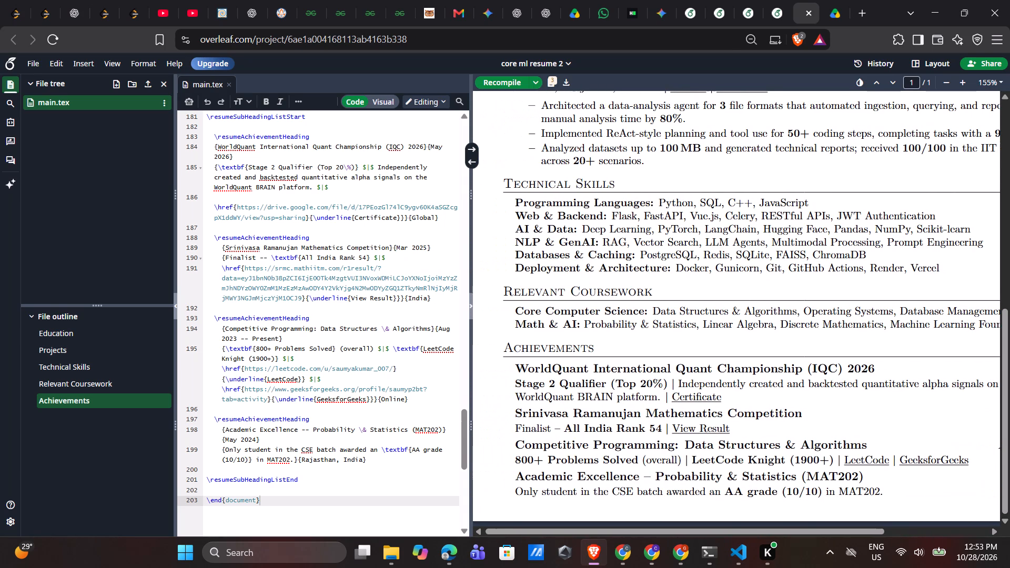
scroll(824, 494, "left", 3)
scroll(824, 494, "right", 1)
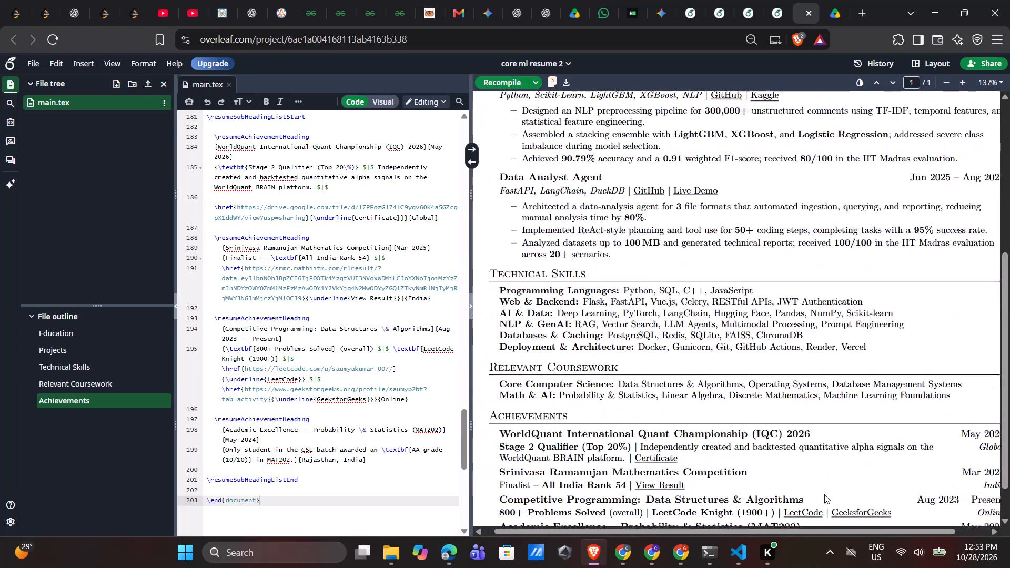
scroll(824, 494, "up", 2)
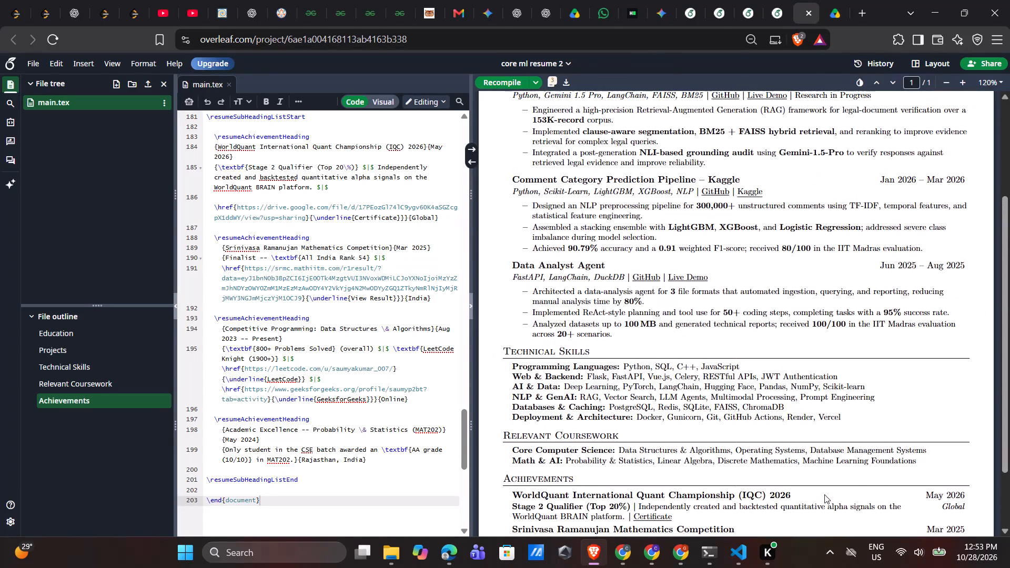
scroll(824, 494, "up", 1)
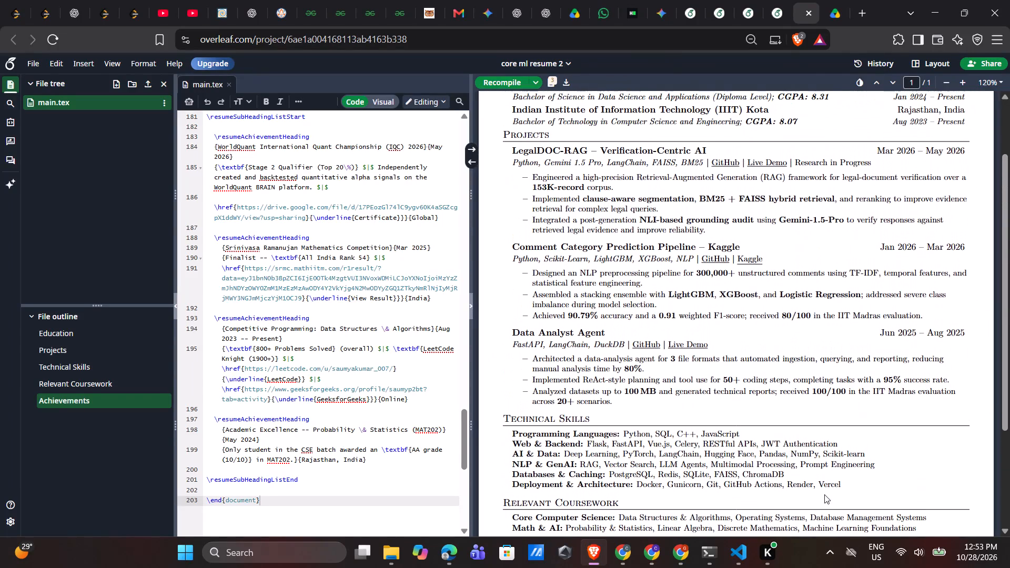
scroll(824, 494, "up", 3)
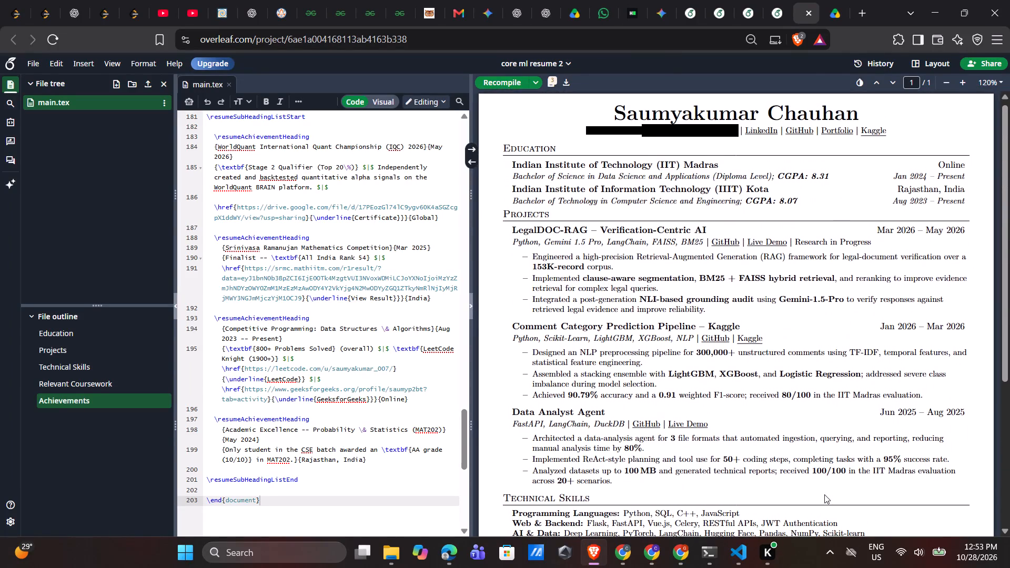
scroll(824, 494, "up", 1)
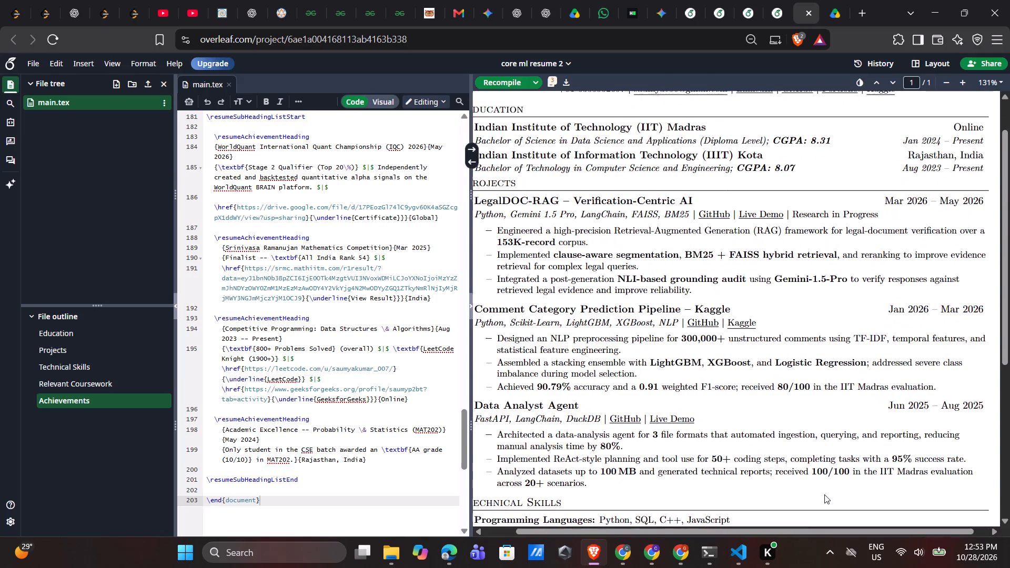
scroll(824, 494, "up", 1)
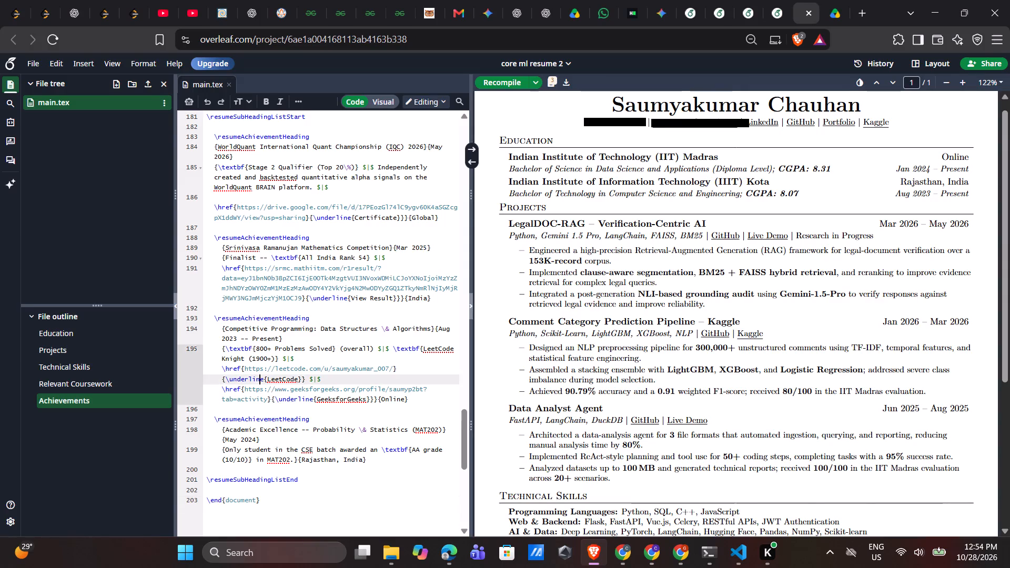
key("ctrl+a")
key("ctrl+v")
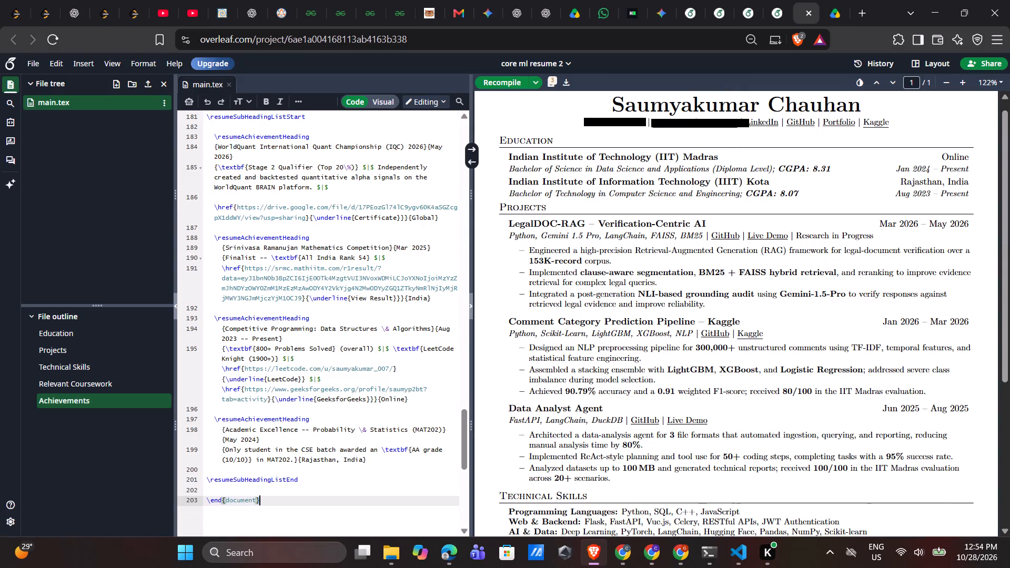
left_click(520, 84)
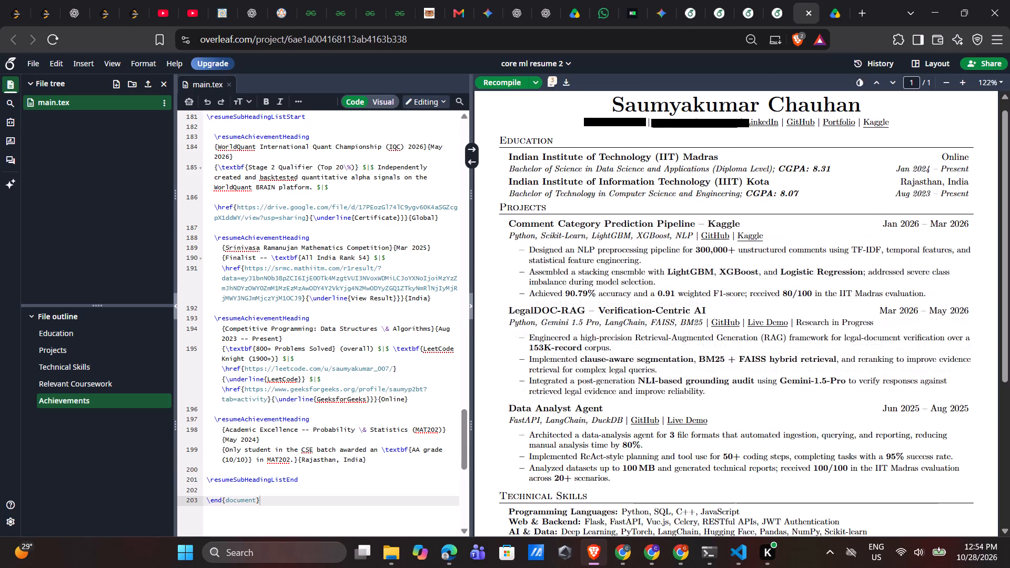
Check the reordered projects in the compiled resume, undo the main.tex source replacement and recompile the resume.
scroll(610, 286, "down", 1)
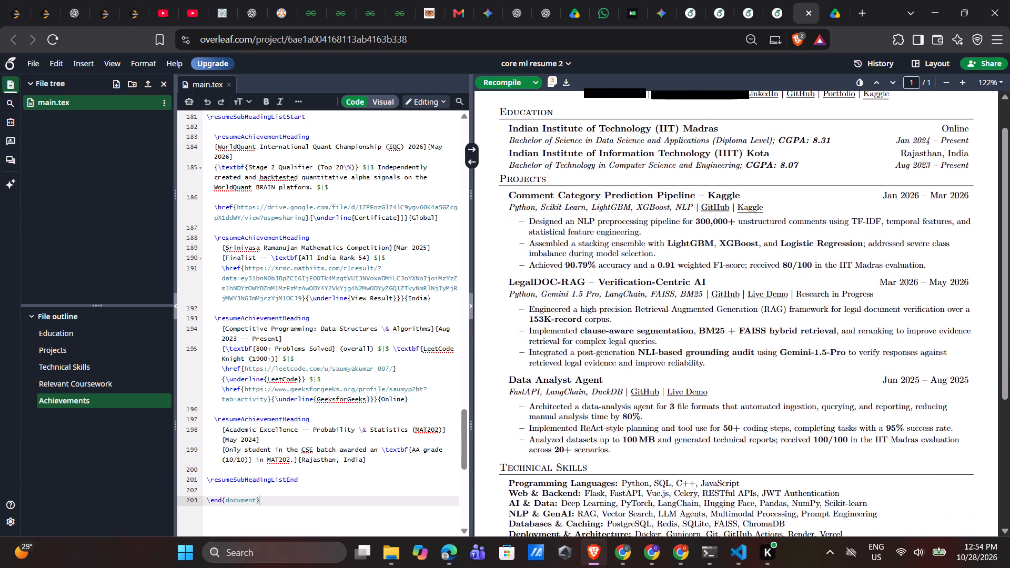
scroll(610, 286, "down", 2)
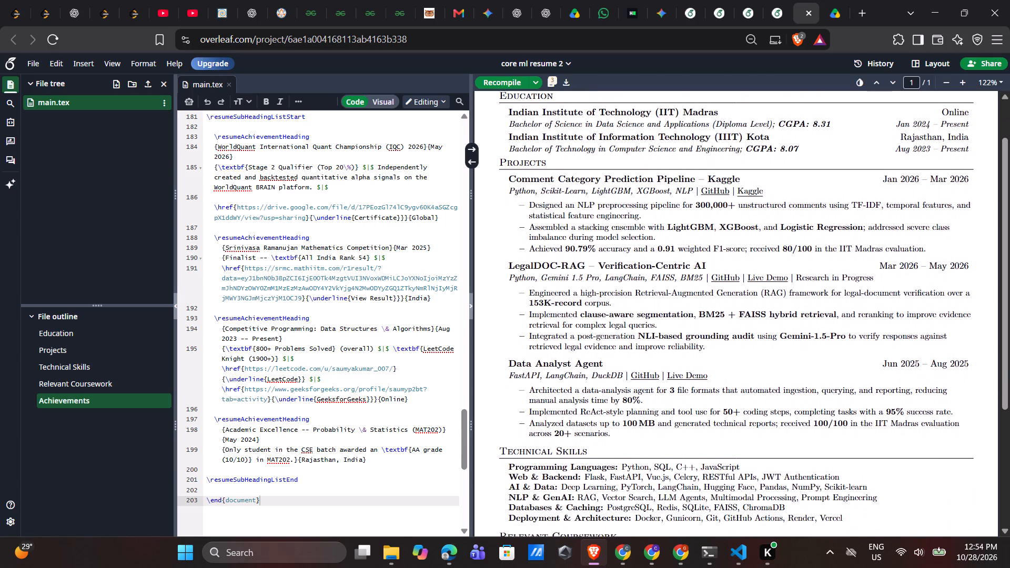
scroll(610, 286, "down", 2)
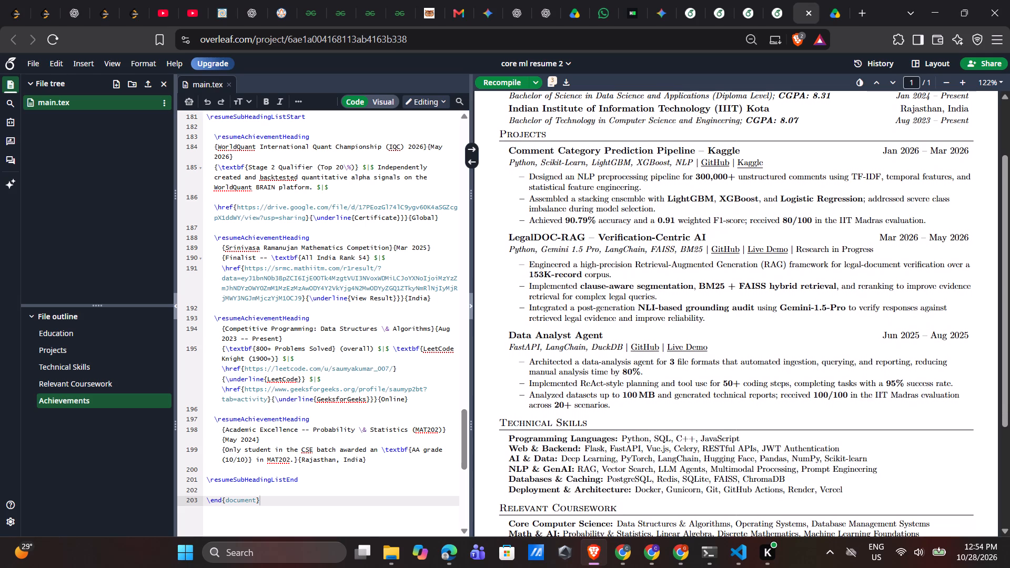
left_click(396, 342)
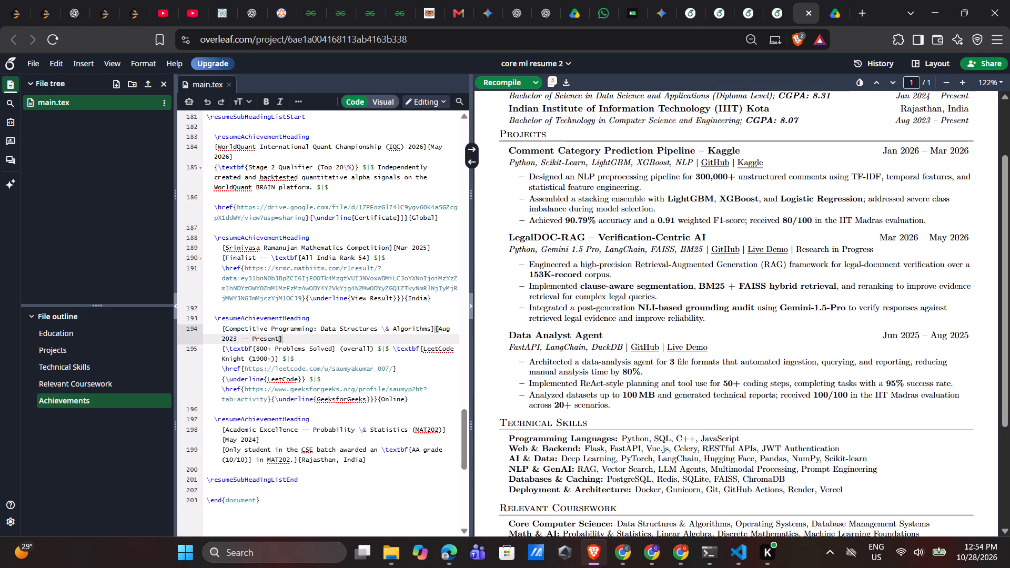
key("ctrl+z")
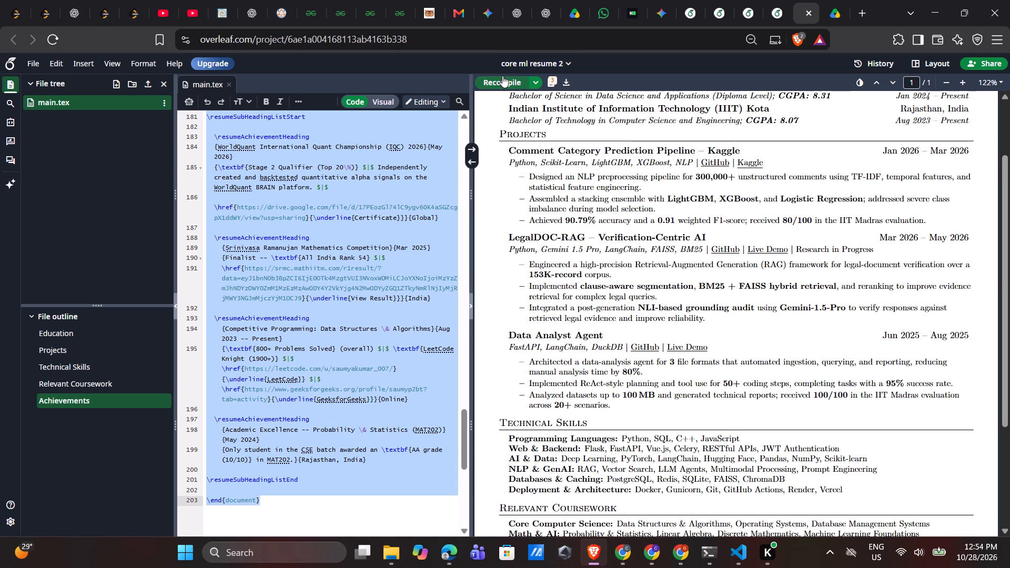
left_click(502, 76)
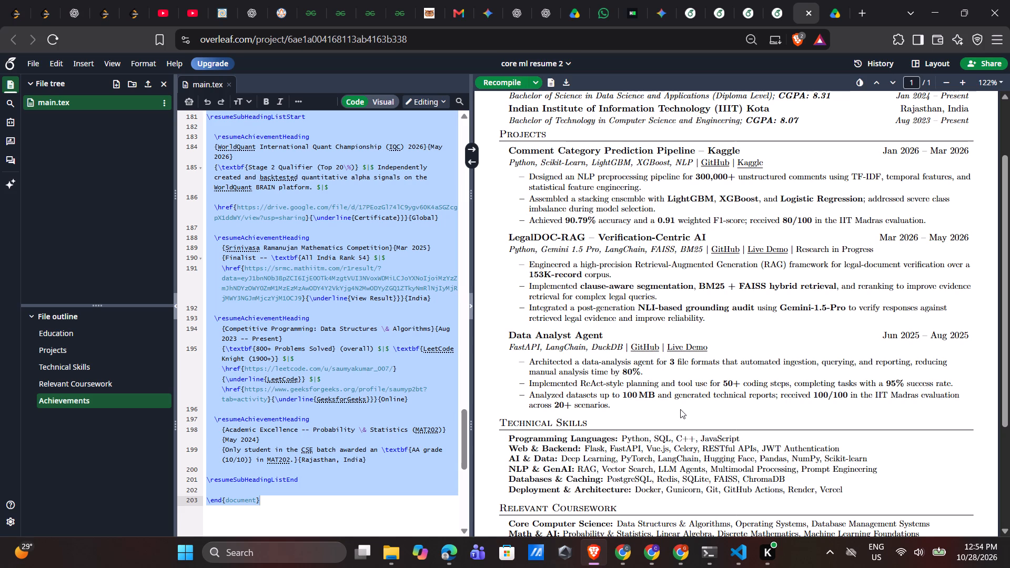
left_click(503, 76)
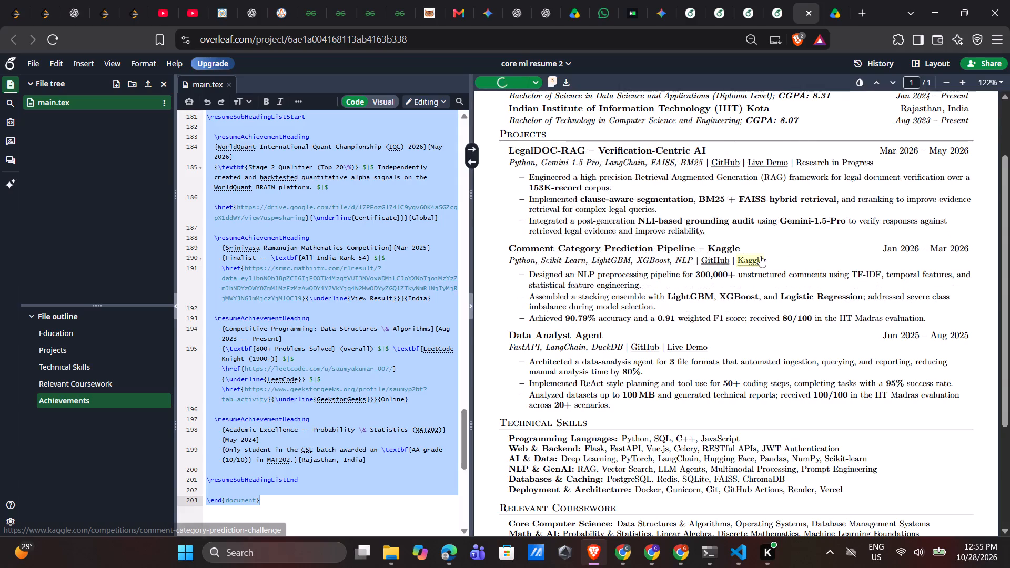
Review the recompiled resume from the header and project order through the end of the Achievements section.
scroll(760, 256, "up", 2)
left_click(746, 271)
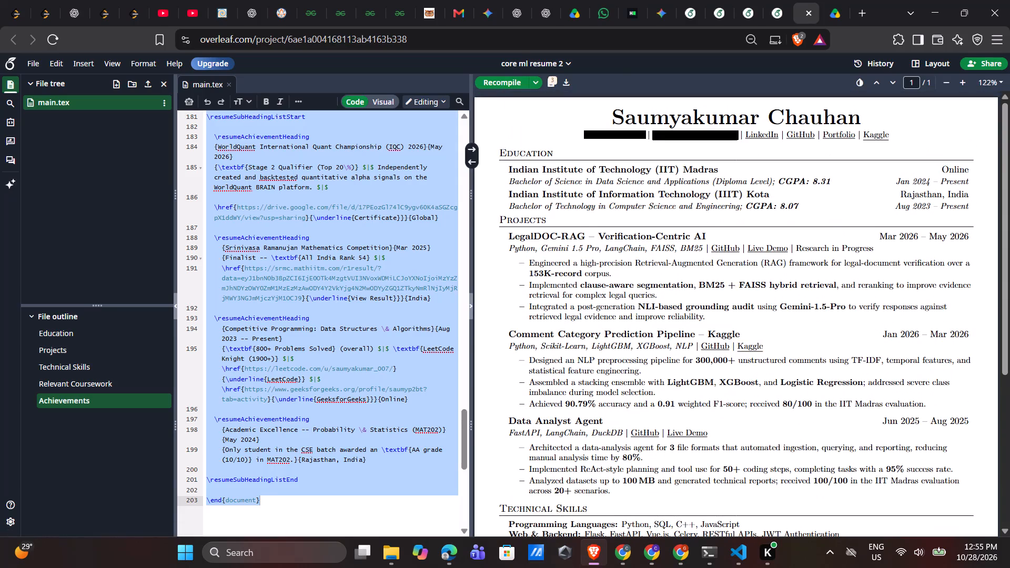
scroll(815, 313, "down", 8)
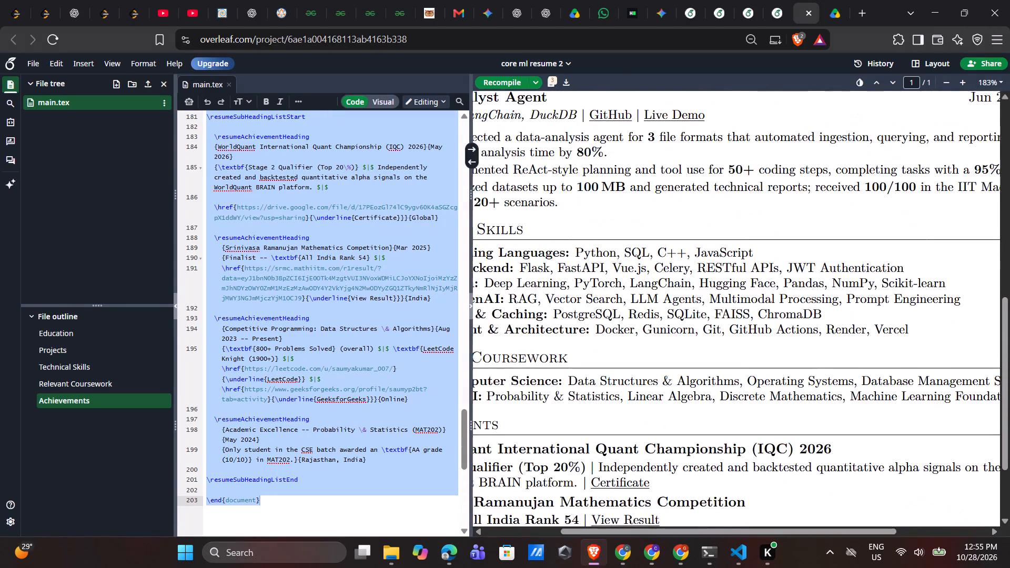
scroll(709, 332, "down", 2)
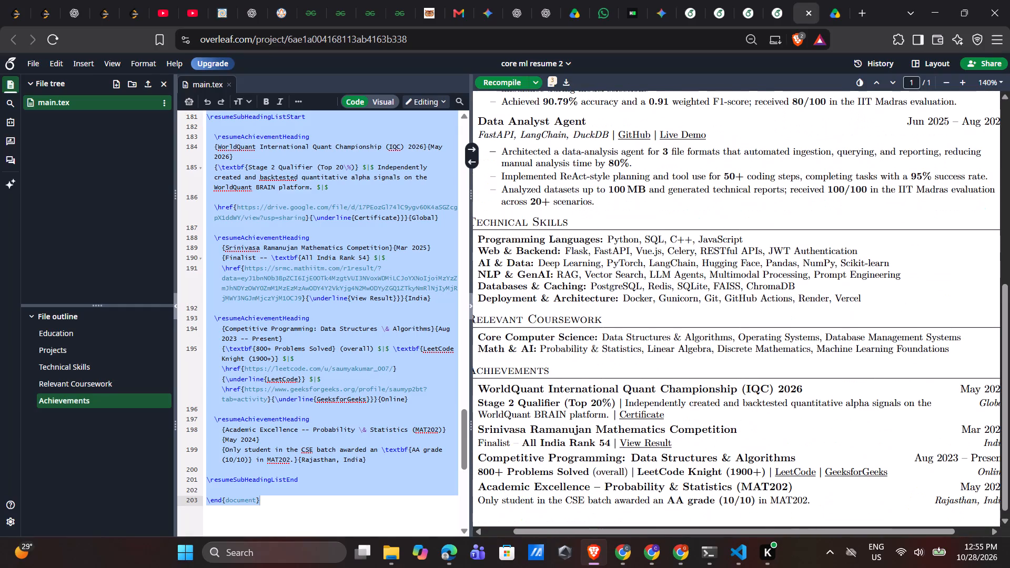
scroll(709, 332, "down", 1)
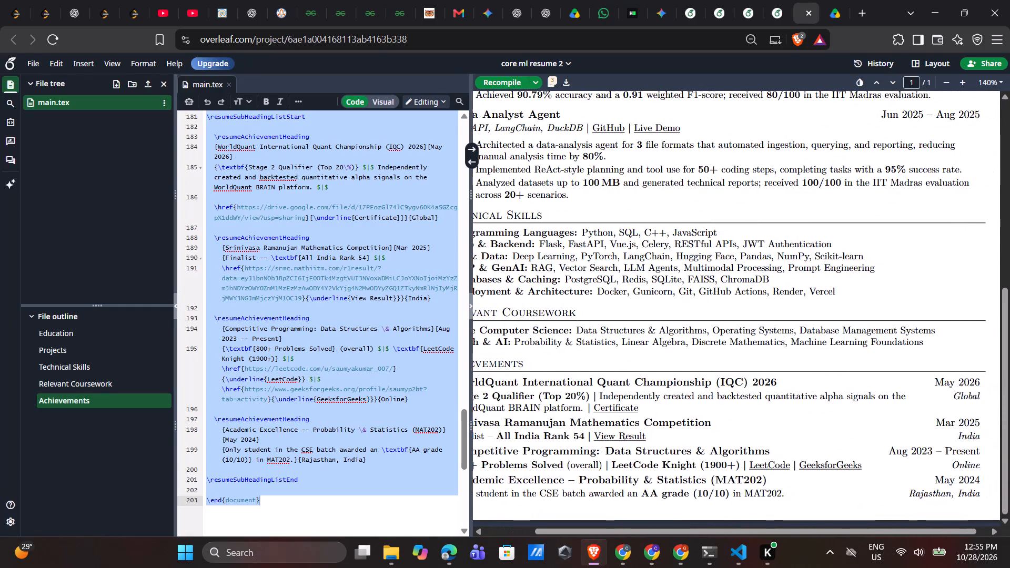
scroll(709, 332, "right", 1)
scroll(709, 332, "up", 4)
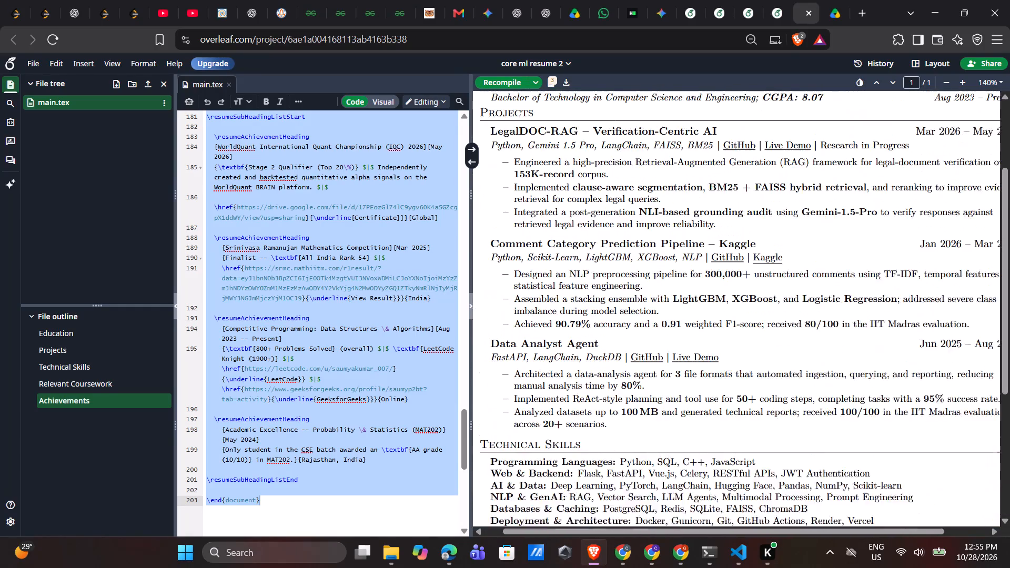
scroll(709, 332, "down", 1)
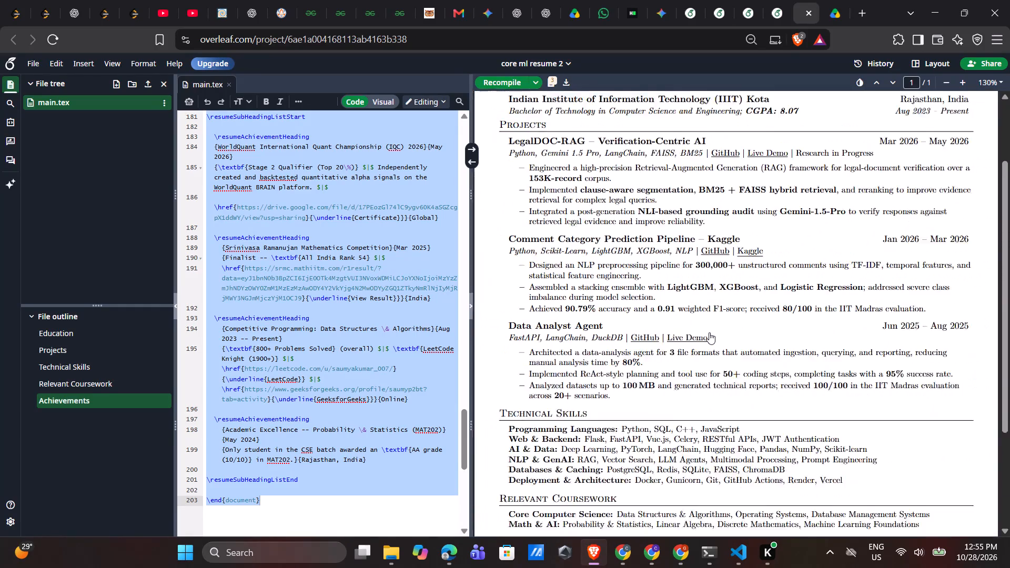
scroll(709, 332, "up", 3)
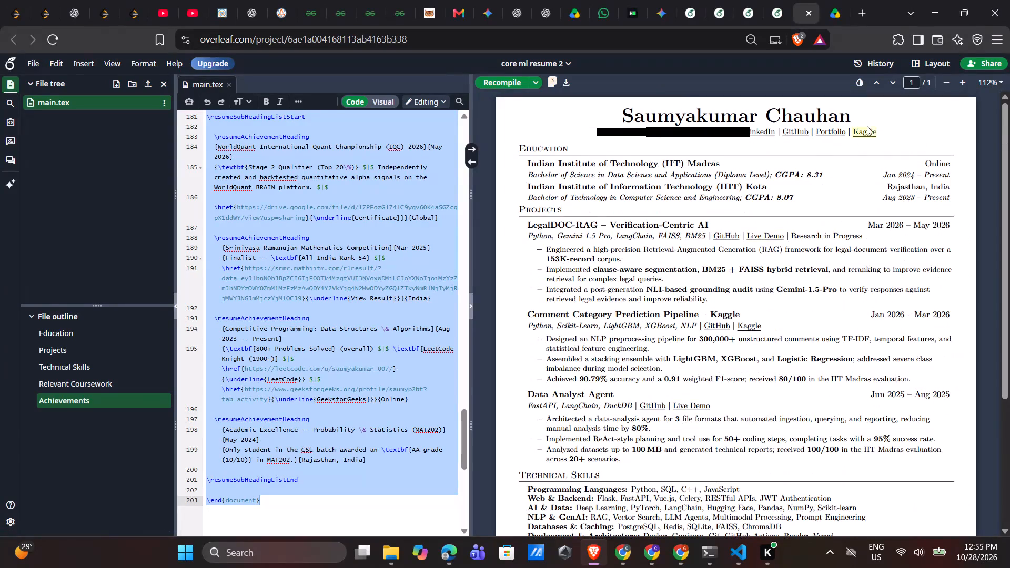
Download the compiled resume PDF to the Downloads folder under the file name saumya_ml_resume2.pdf.
left_click(570, 86)
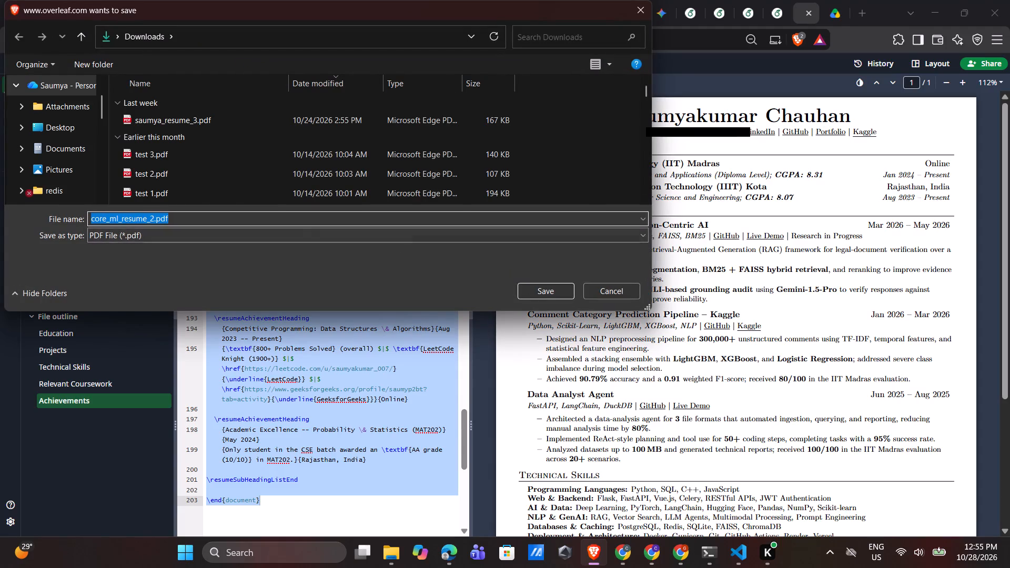
left_click(154, 219)
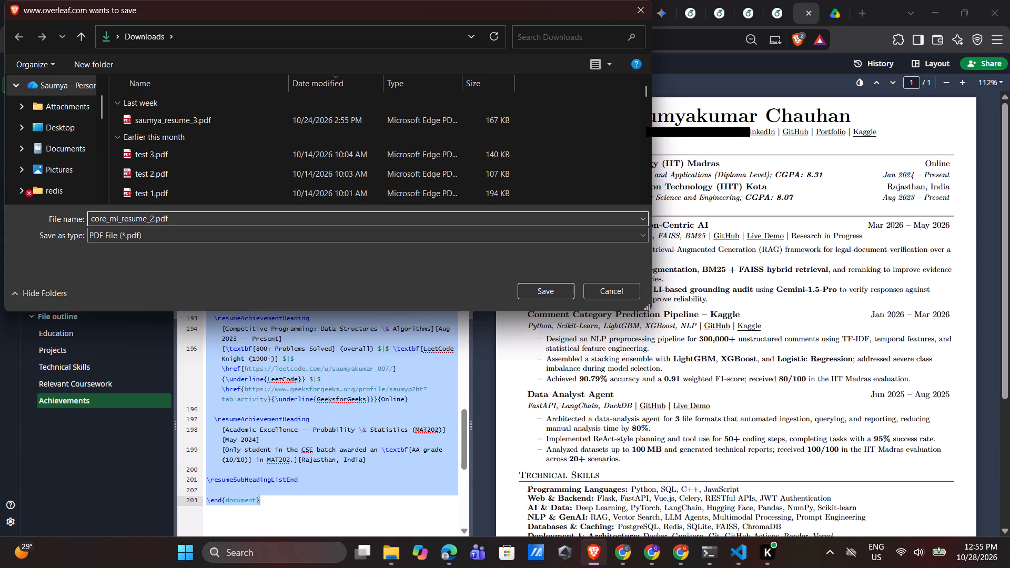
key("BackSpace")
key("BackSpace")
key("BackSpace")
key("BackSpace")
key("BackSpace")
key("BackSpace")
key("BackSpace")
key("BackSpace")
key("BackSpace")
key("BackSpace")
key("BackSpace")
key("BackSpace")
key("BackSpace")
key("BackSpace")
key("BackSpace")
key("BackSpace")
key("BackSpace")
key("BackSpace")
key("BackSpace")
key("BackSpace")
type("saumya_ml_resume")
type("_2")
key("BackSpace")
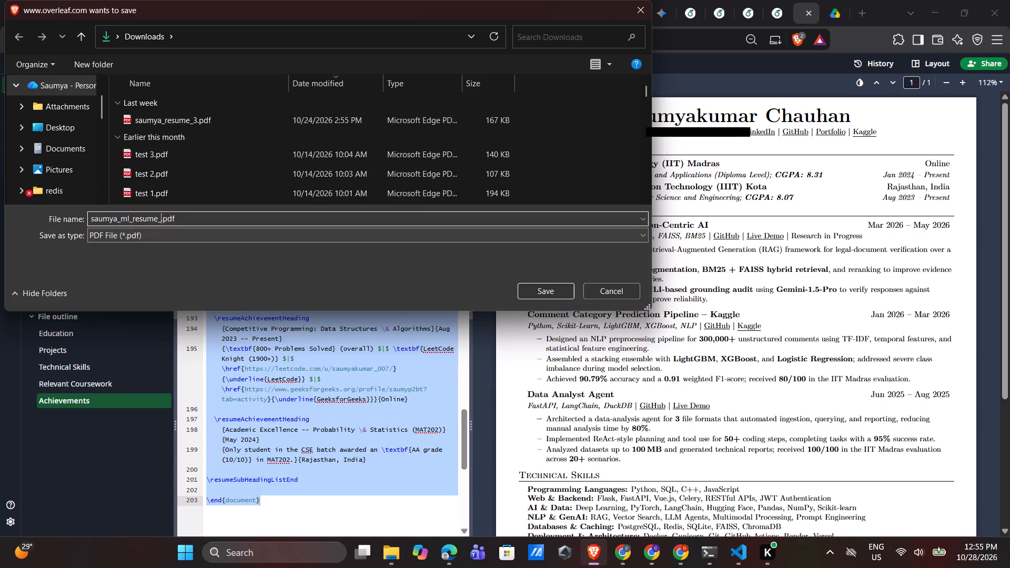
key("BackSpace")
type("_2")
key("BackSpace")
key("BackSpace")
type("_2")
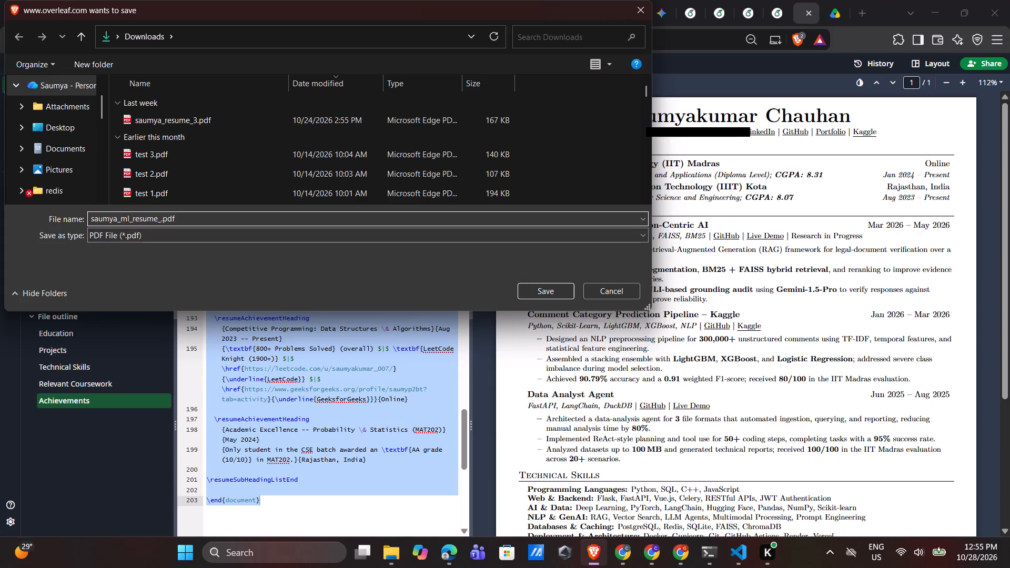
key("BackSpace")
key("BackSpace")
key("2")
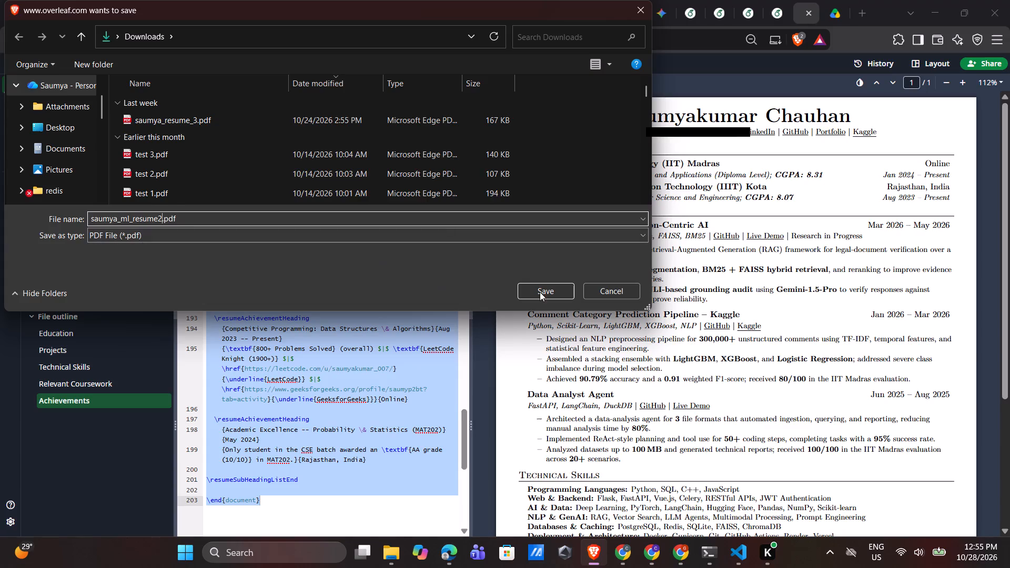
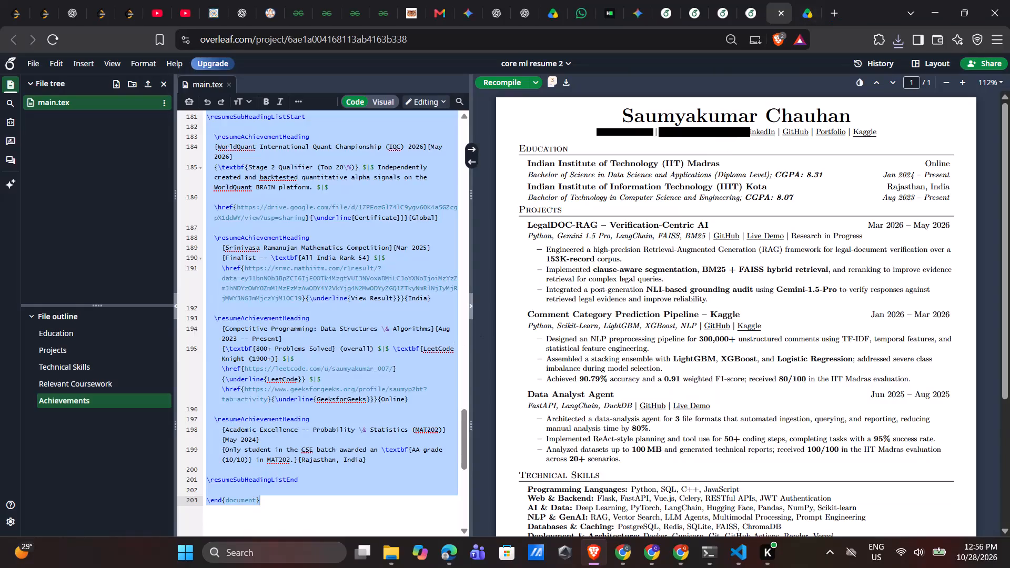
Look through the main.tex source from the preamble and custom commands down to the Projects section.
left_click(386, 398)
scroll(386, 398, "down", 3)
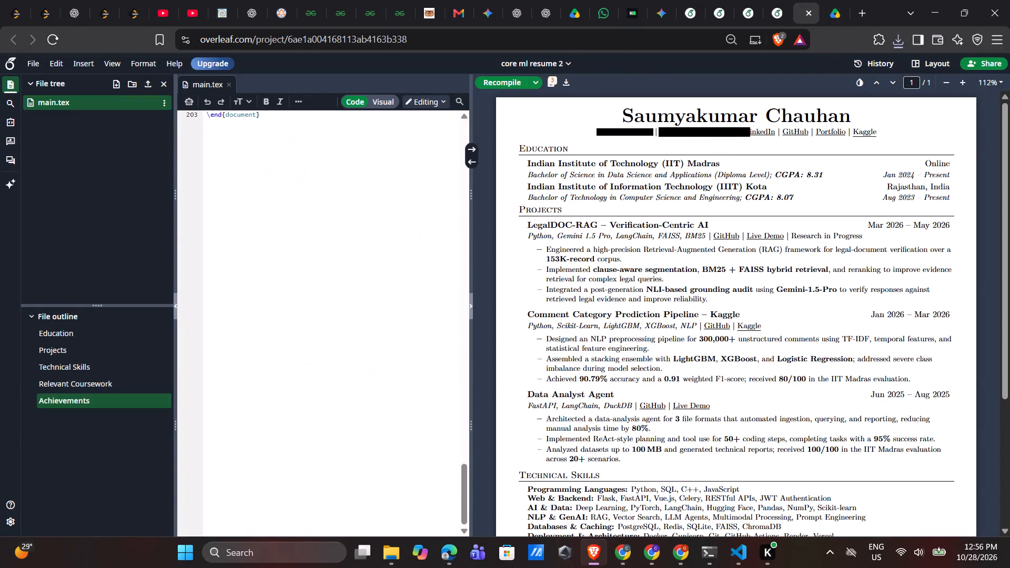
scroll(370, 349, "up", 20)
scroll(370, 349, "up", 4)
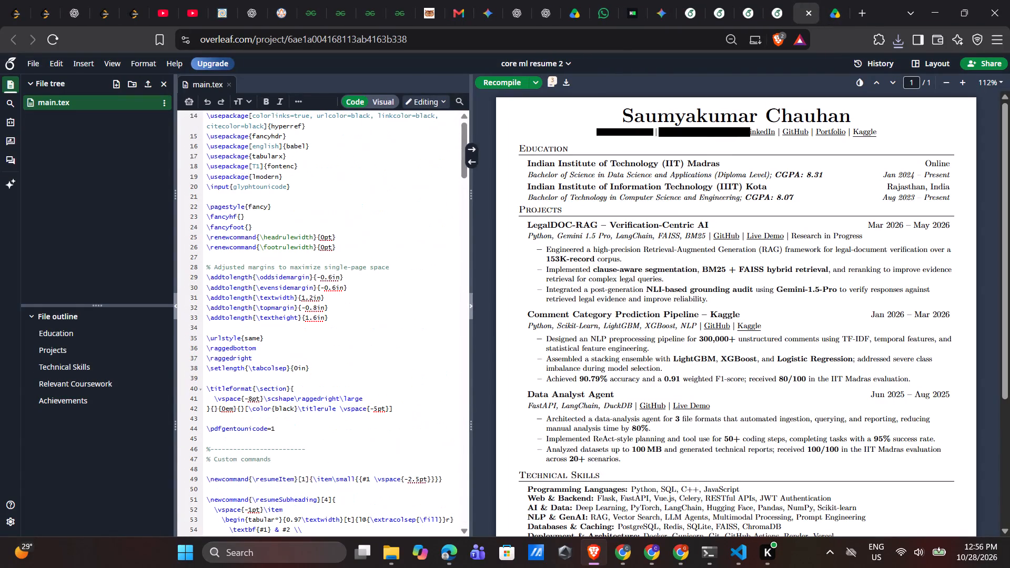
left_click(370, 349)
scroll(370, 349, "down", 4)
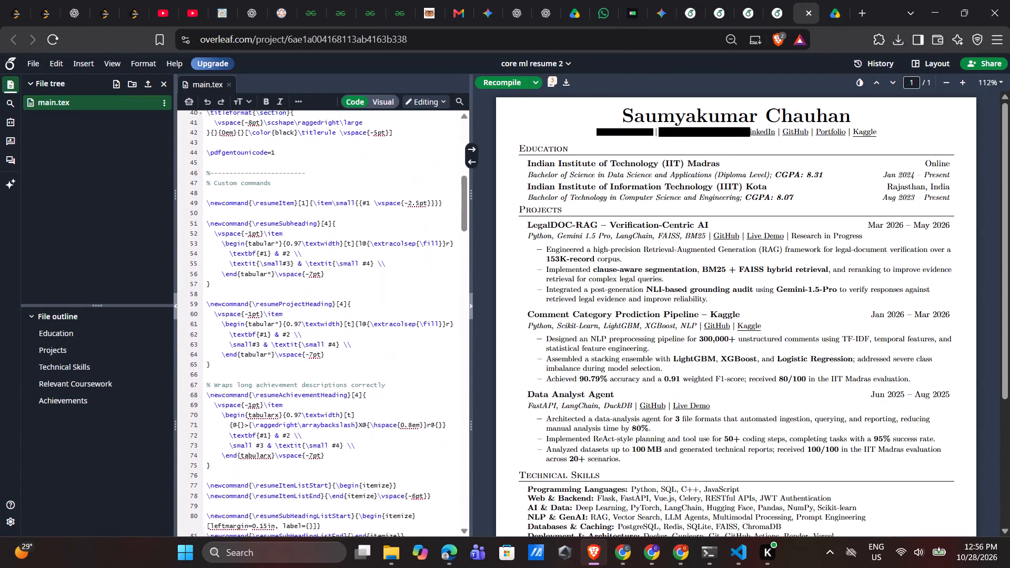
scroll(370, 349, "down", 3)
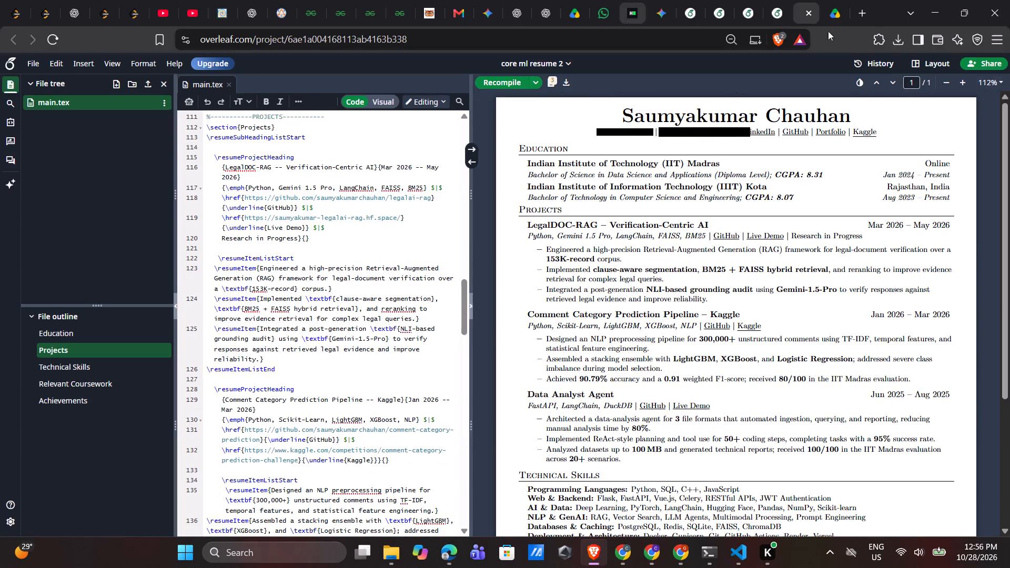
left_click(839, 5)
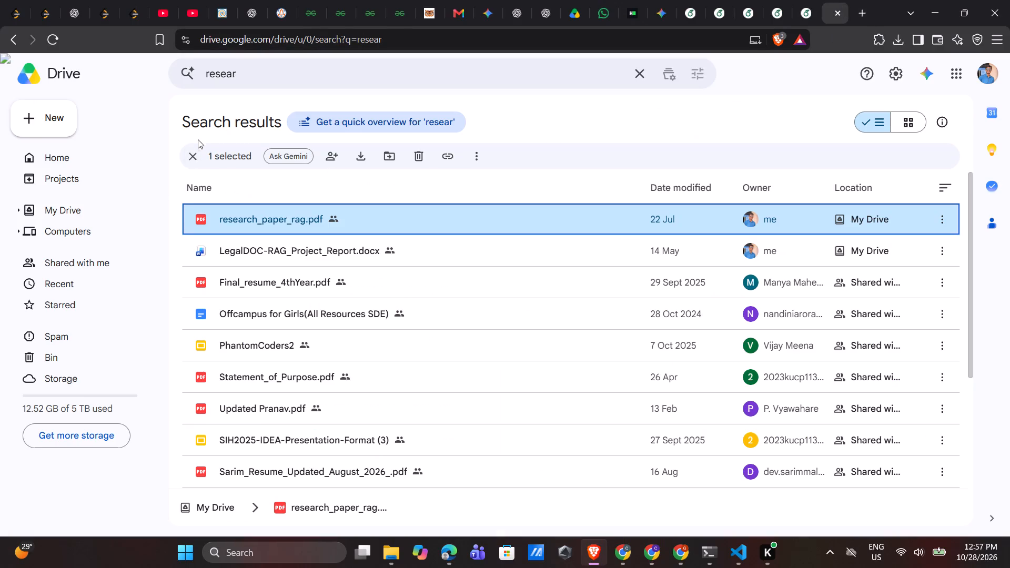
left_click(191, 159)
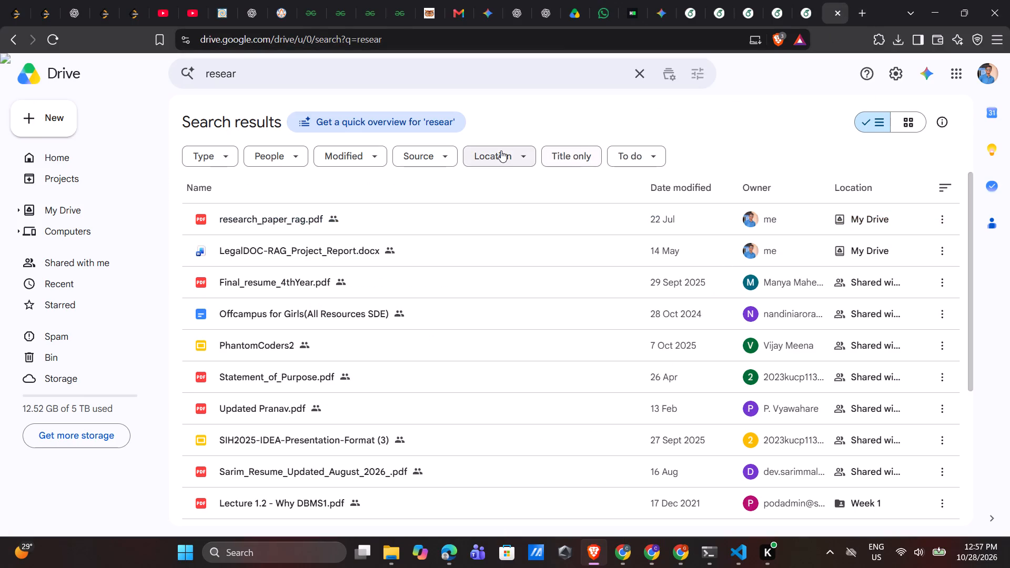
left_click(642, 84)
left_click(47, 115)
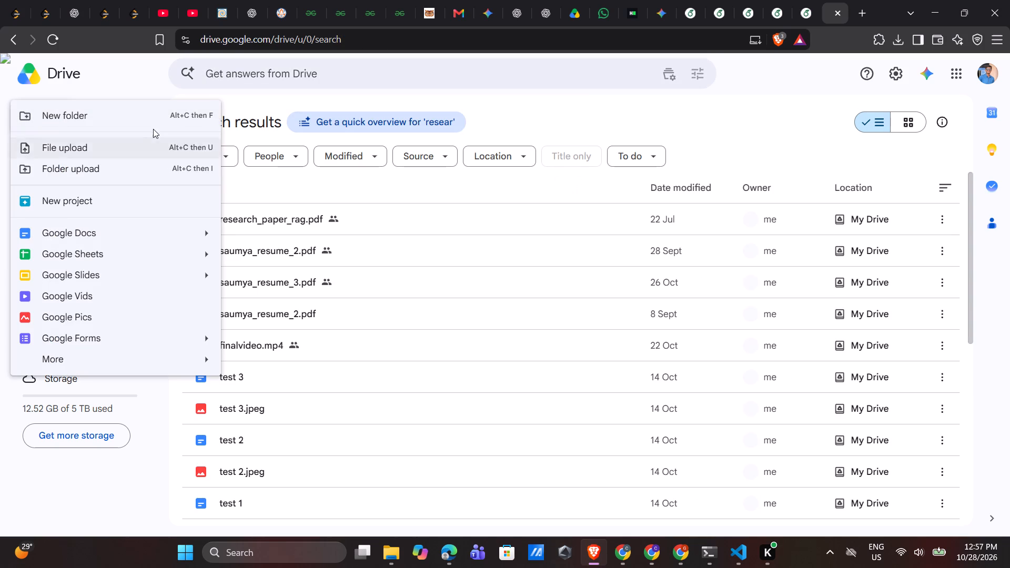
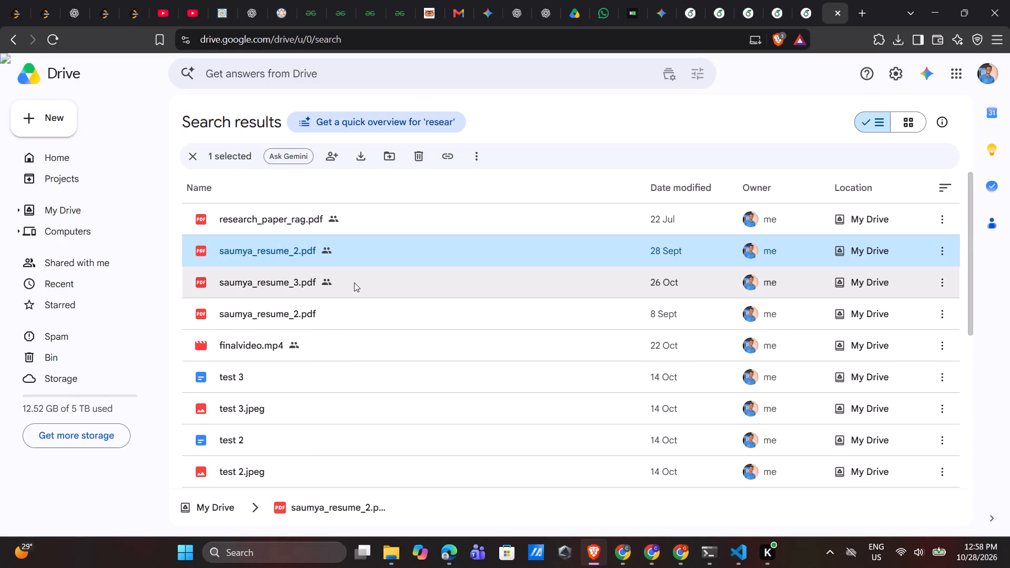
In the Google Drive search results, open the shared saumya_resume_2.pdf modified on 28 Sept to view it.
double_click(311, 260)
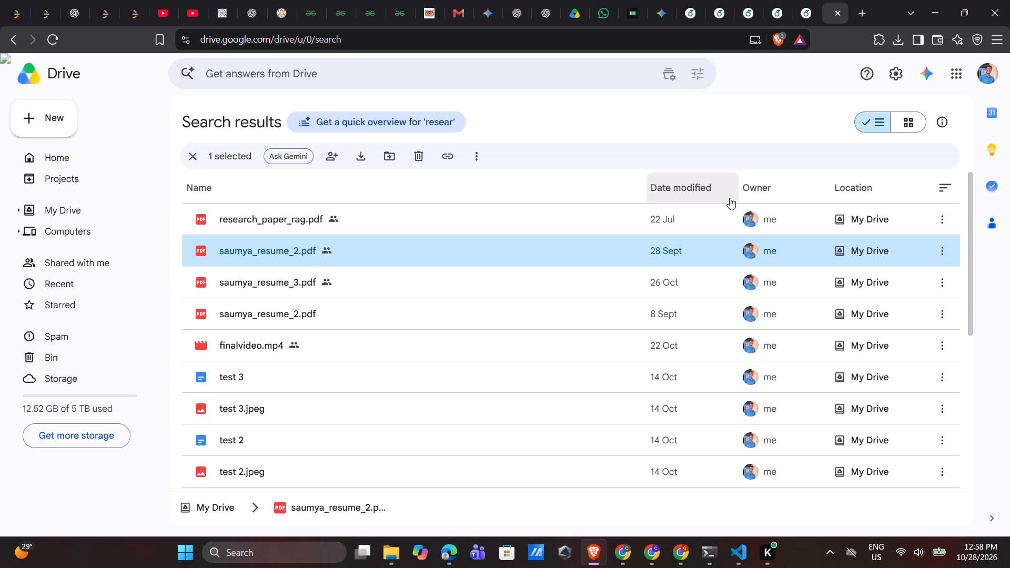
scroll(614, 141, "up", 4)
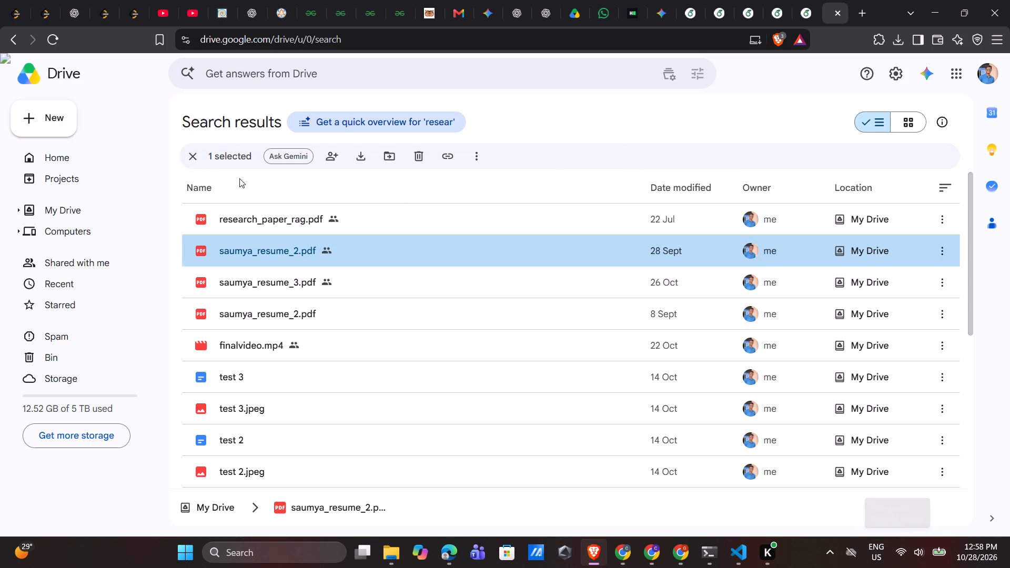
Reload Drive and preview the stored copies of saumya_resume_2.pdf and saumya_resume_3.pdf to compare the resume versions.
double_click(226, 248)
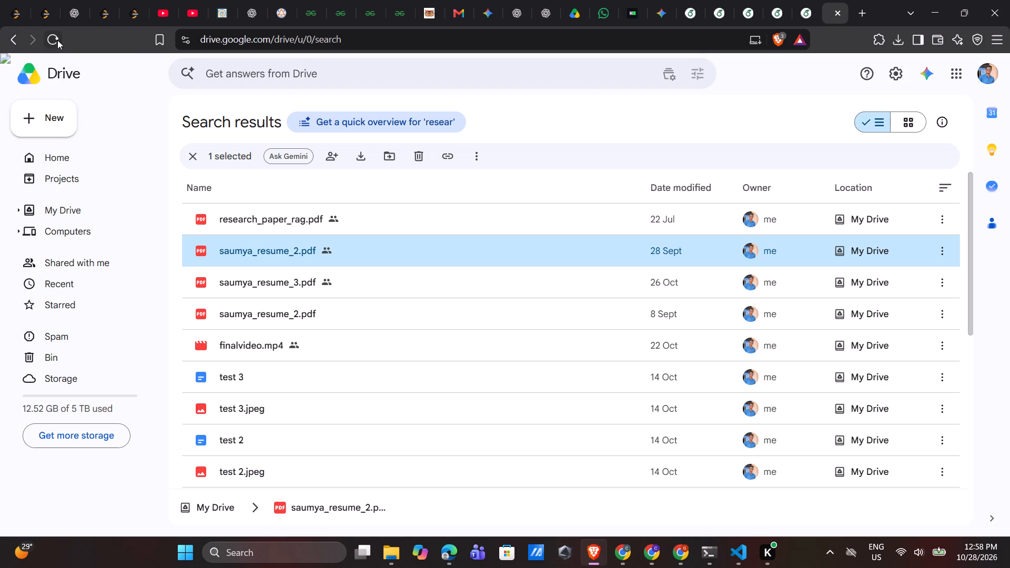
left_click(57, 40)
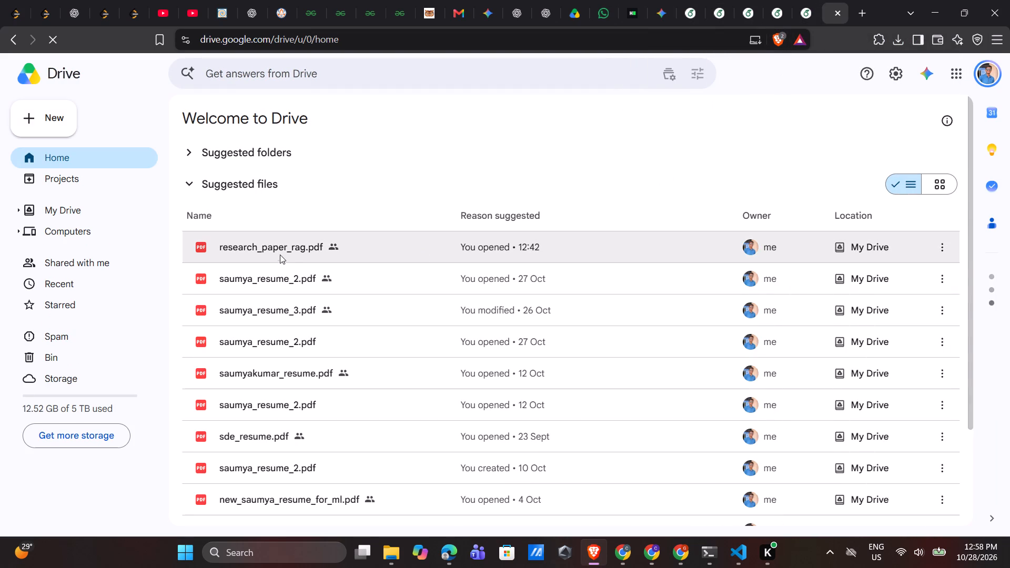
double_click(338, 290)
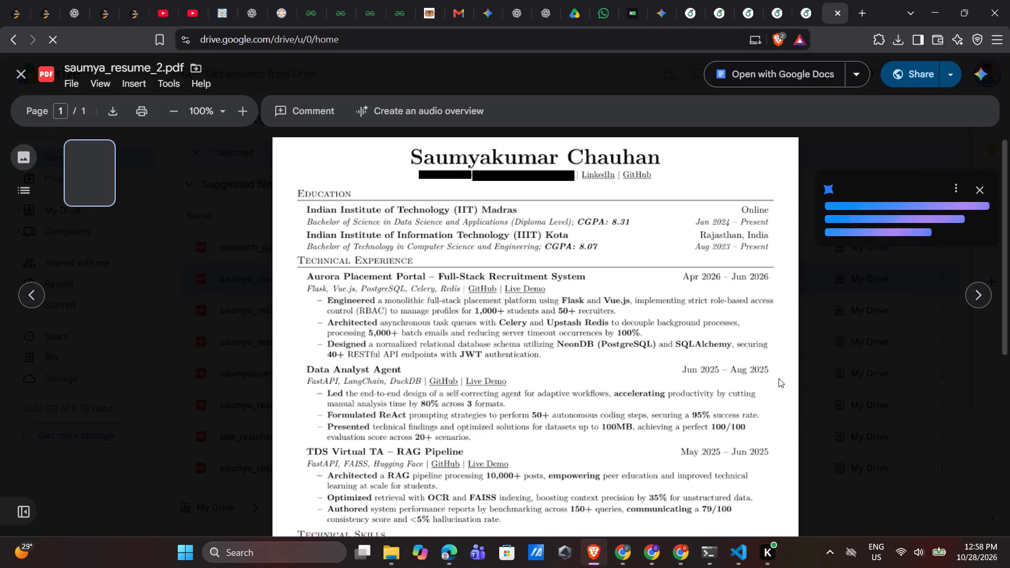
left_click(853, 380)
double_click(400, 316)
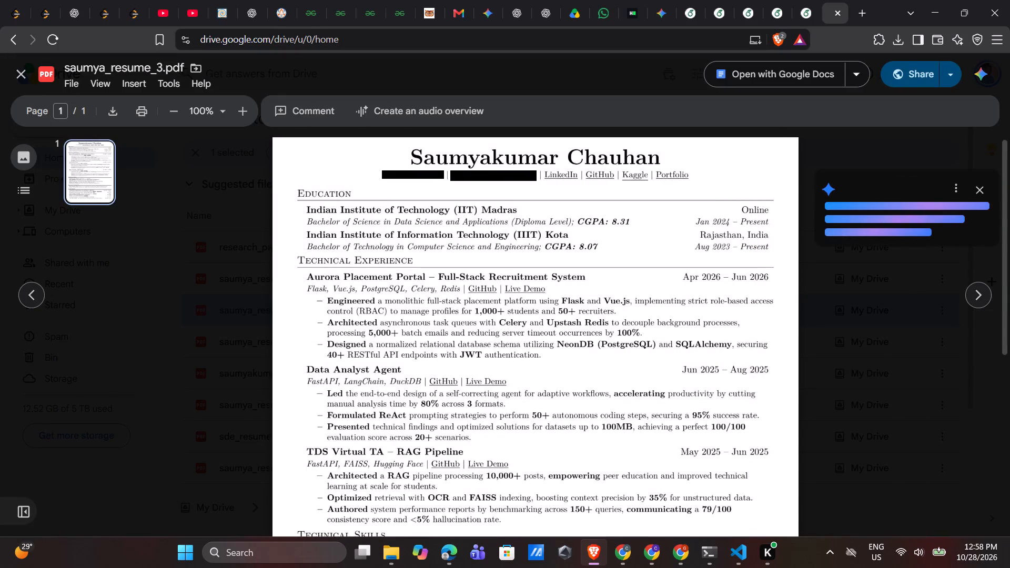
scroll(632, 414, "down", 9)
left_click(837, 386)
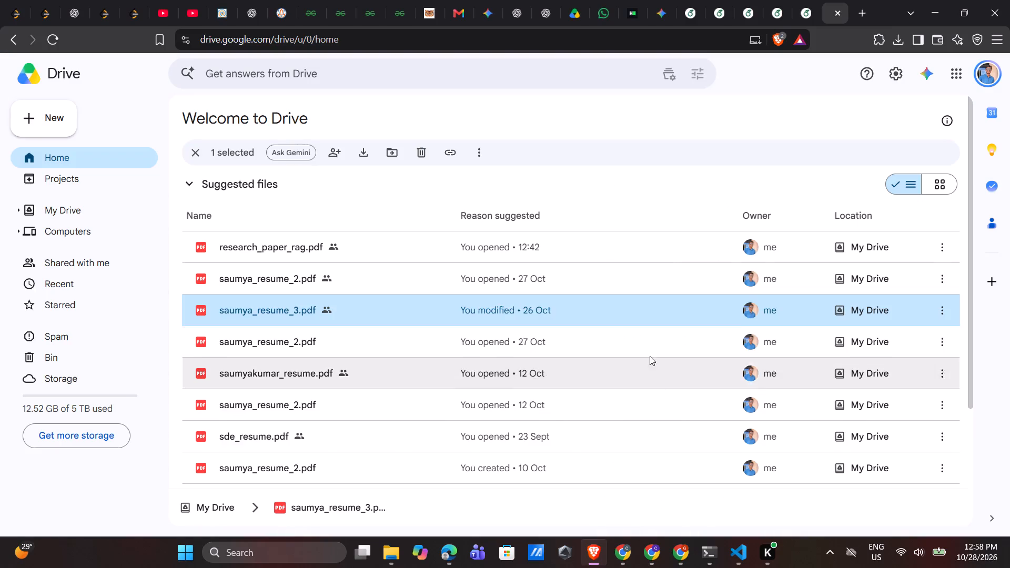
double_click(413, 353)
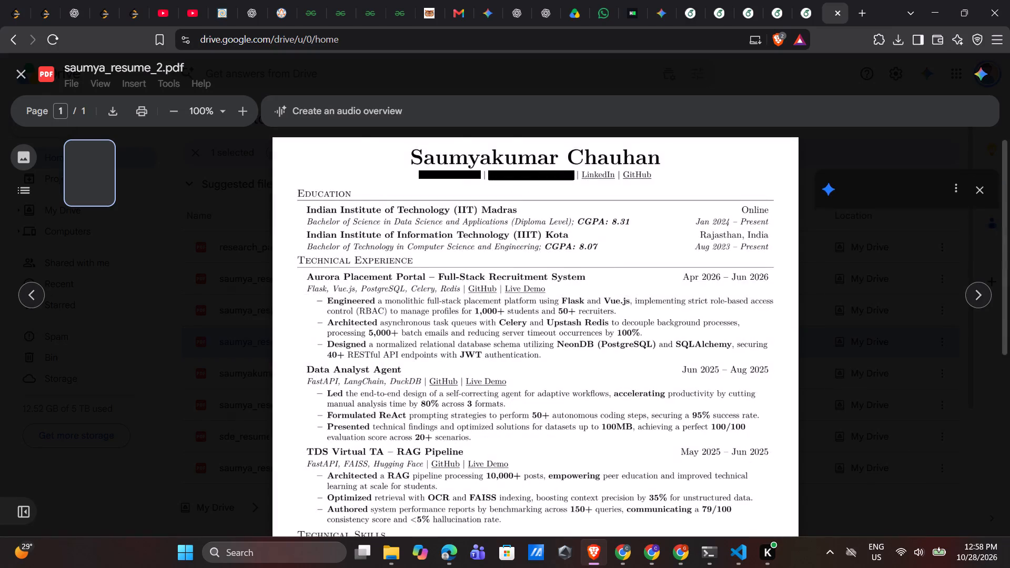
scroll(428, 376, "down", 6)
scroll(432, 386, "up", 6)
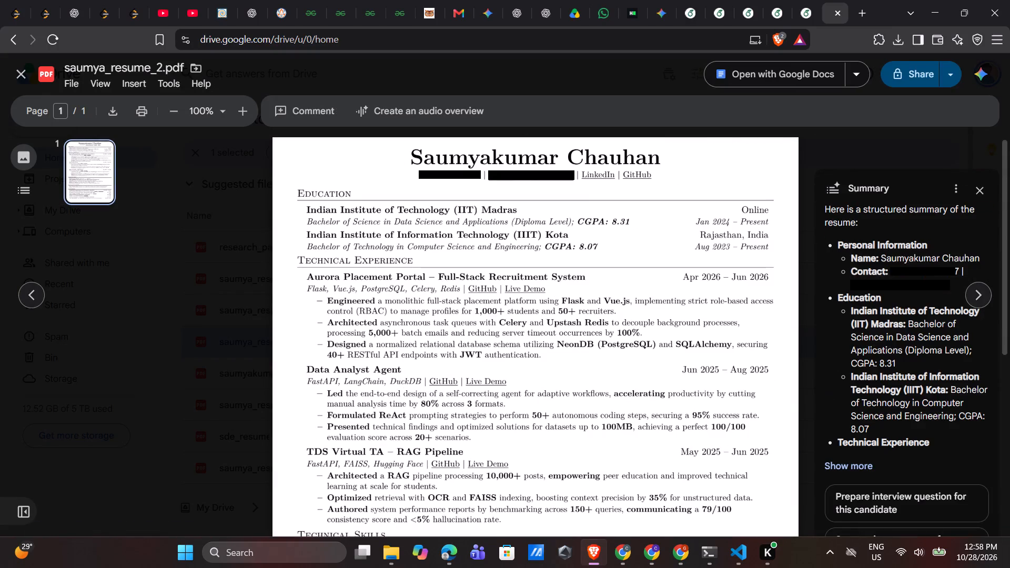
left_click(239, 405)
double_click(392, 278)
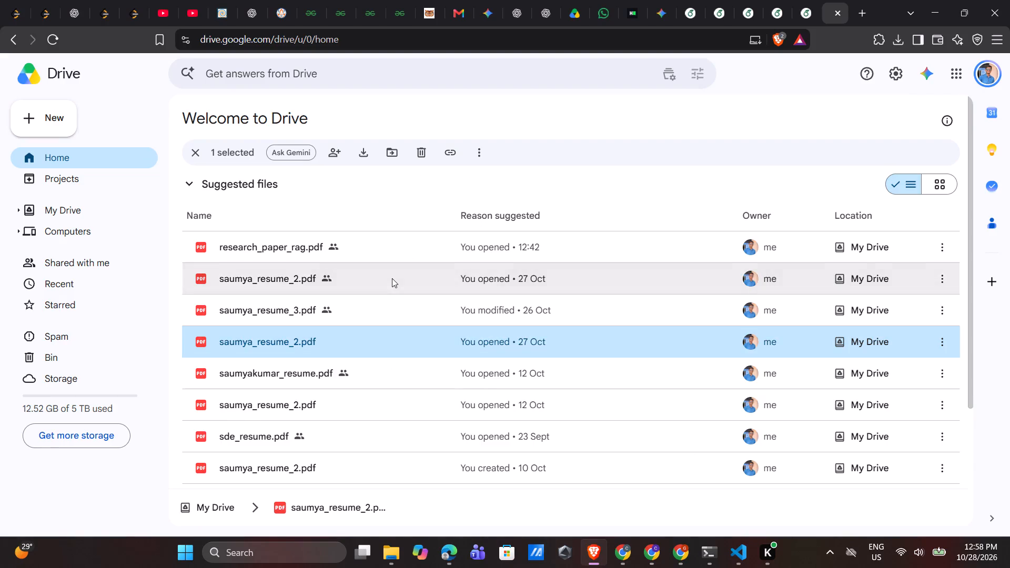
left_click(164, 338)
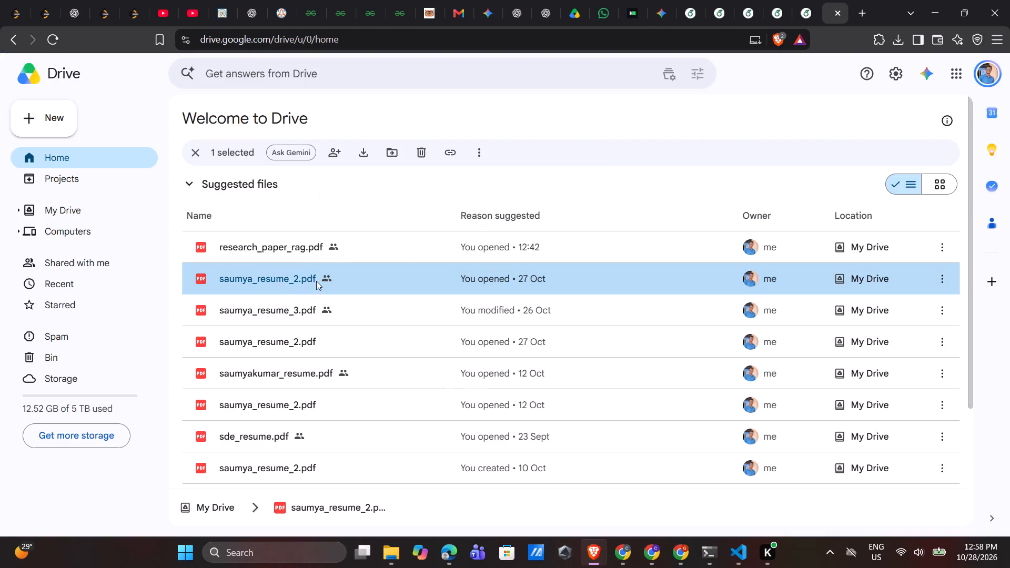
scroll(360, 281, "down", 6)
scroll(353, 313, "up", 10)
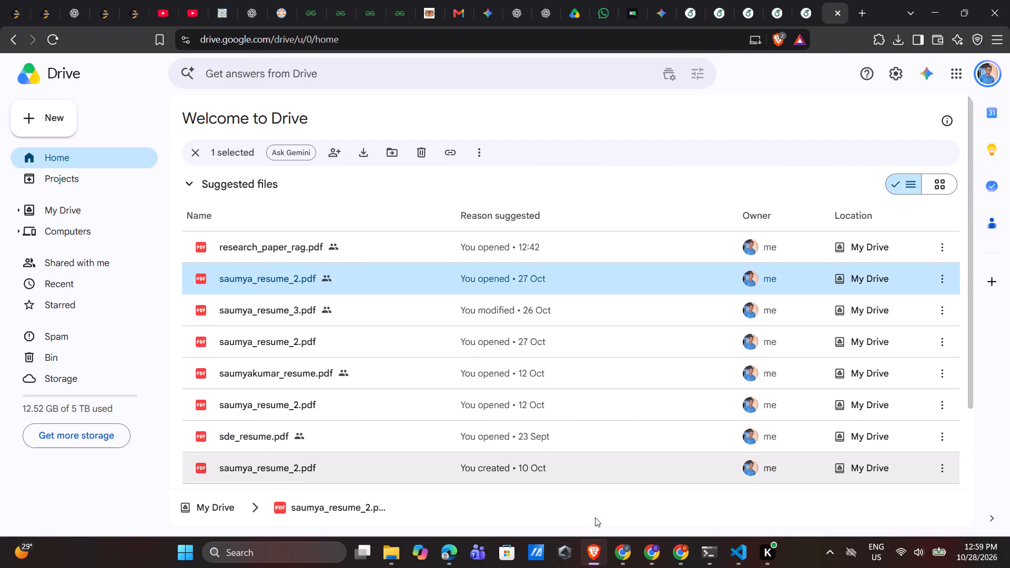
Clear the file selection and check saumya_resume_2.pdf and saumya_resume_3.pdf again, including the latter's skills, coursework and achievements.
left_click(191, 157)
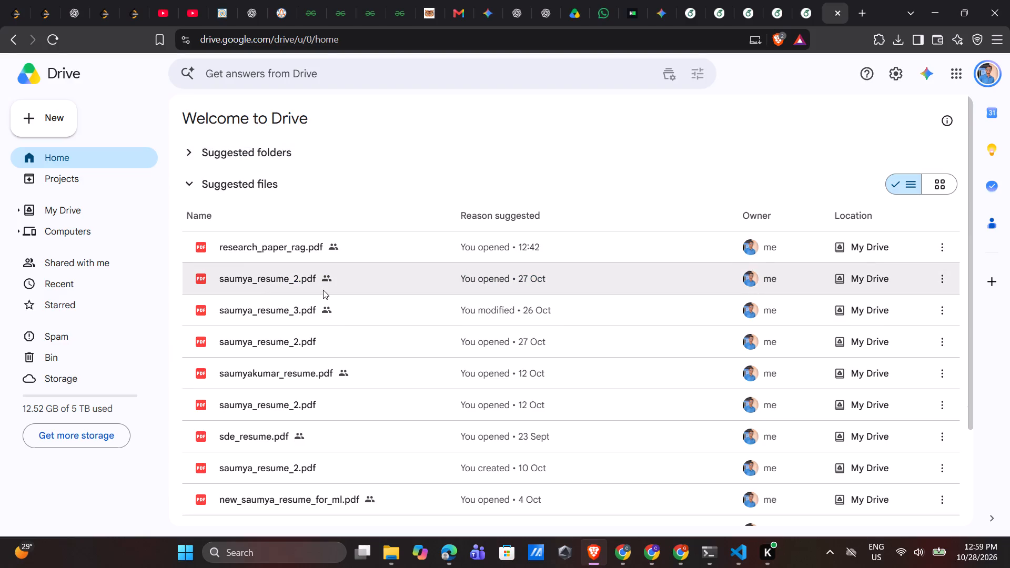
double_click(402, 288)
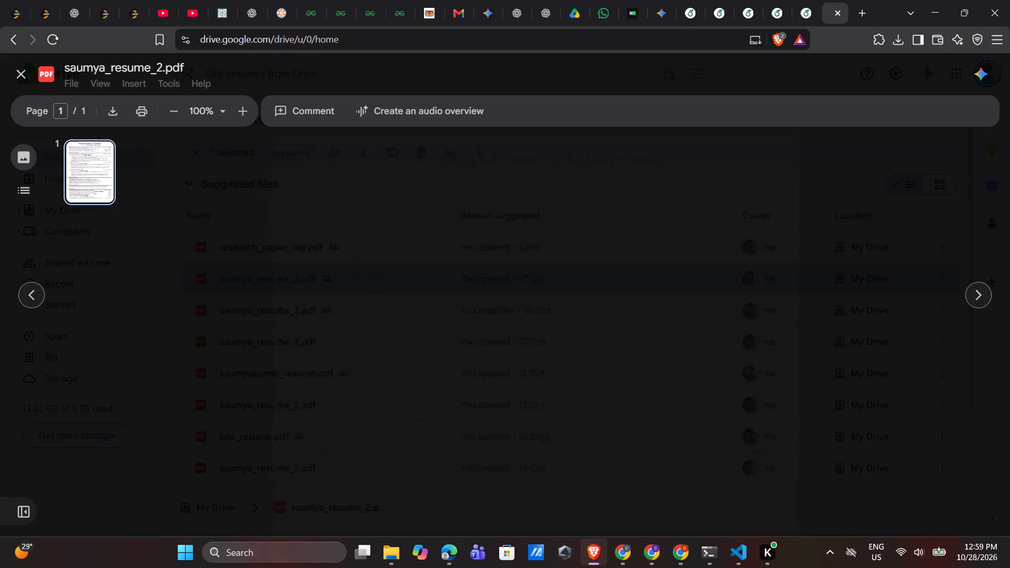
left_click(870, 371)
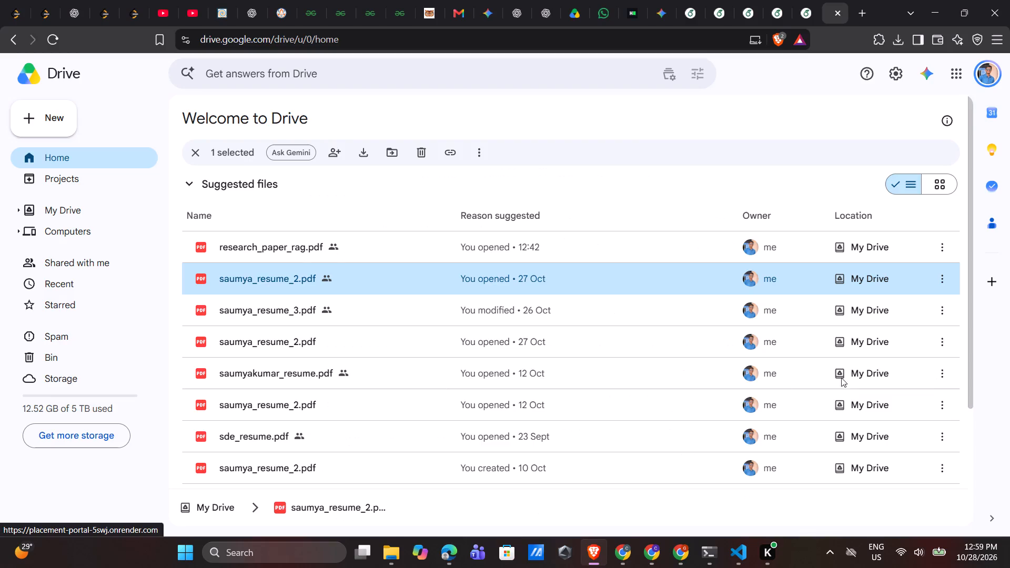
double_click(330, 333)
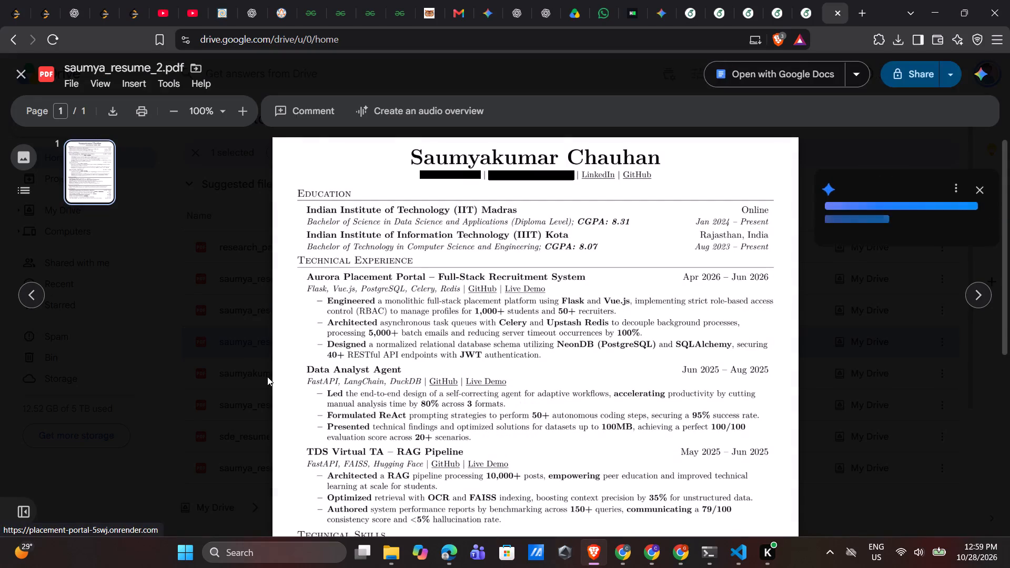
left_click(262, 377)
double_click(258, 308)
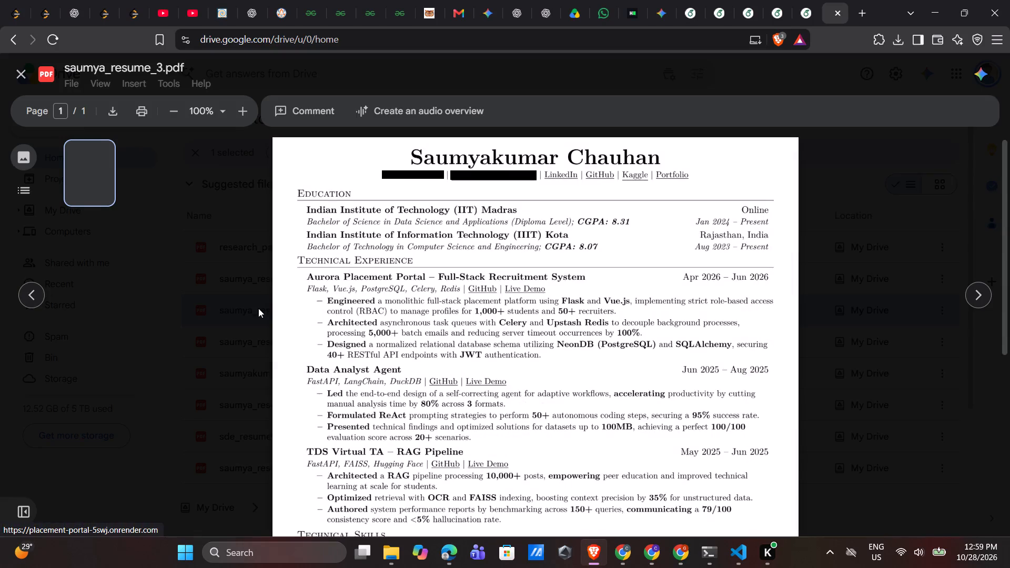
left_click(243, 340)
double_click(292, 303)
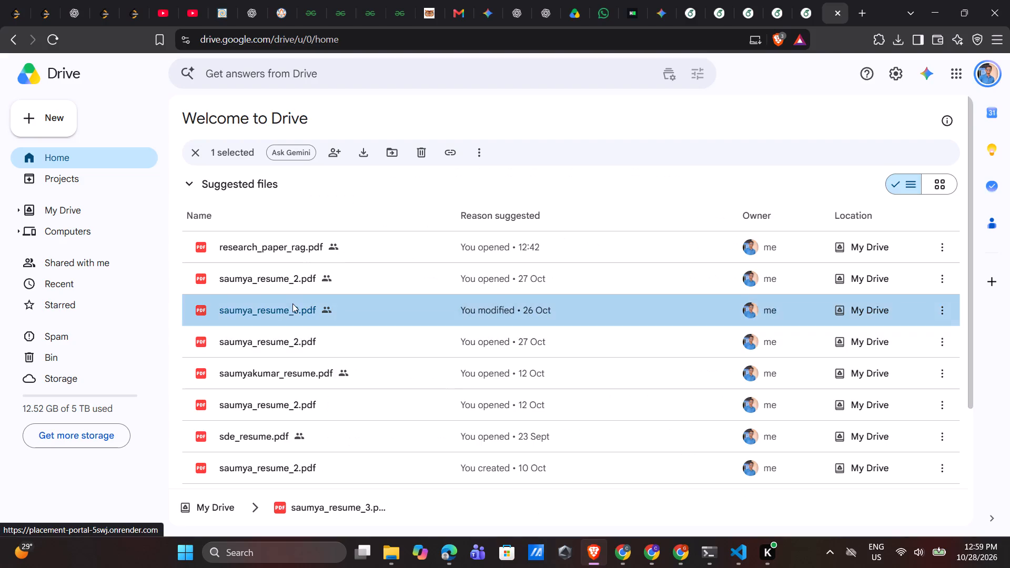
scroll(423, 354, "down", 9)
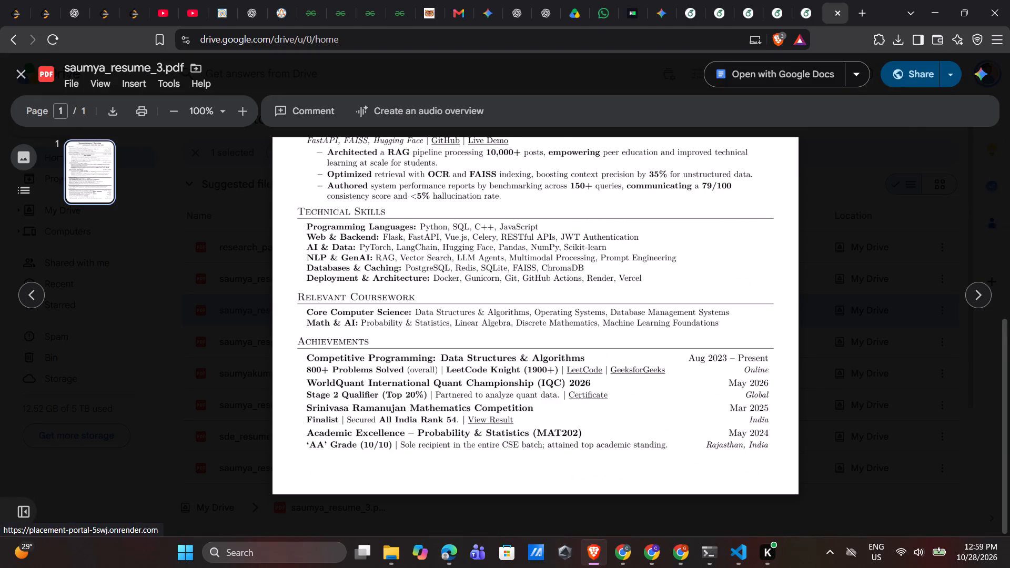
left_click(188, 378)
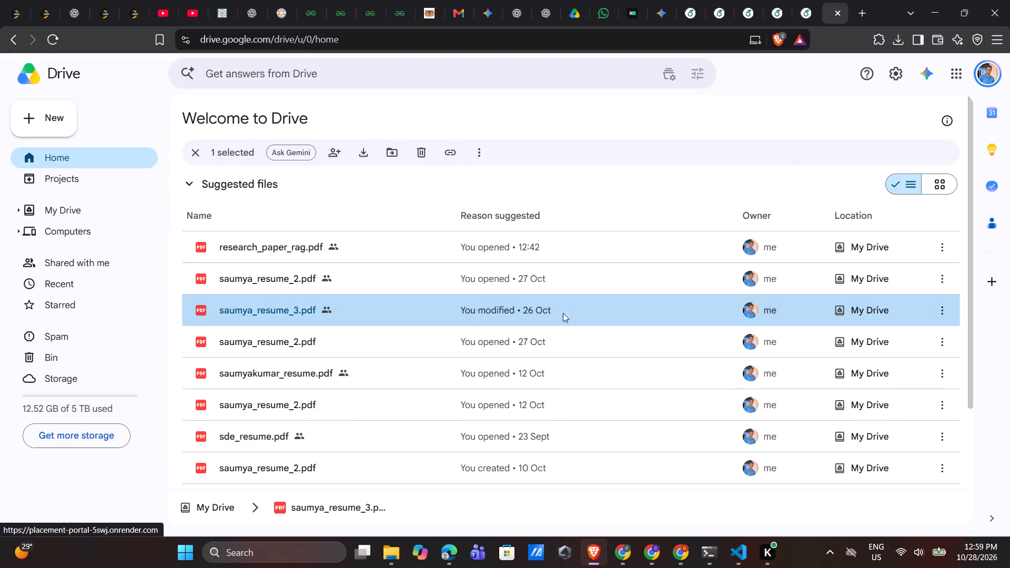
scroll(563, 318, "down", 3)
scroll(565, 310, "up", 5)
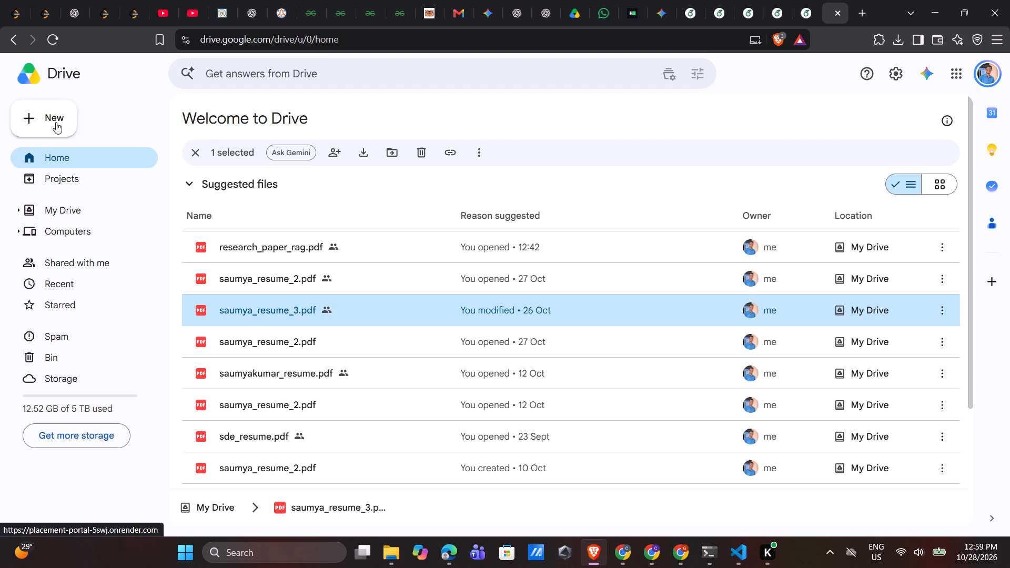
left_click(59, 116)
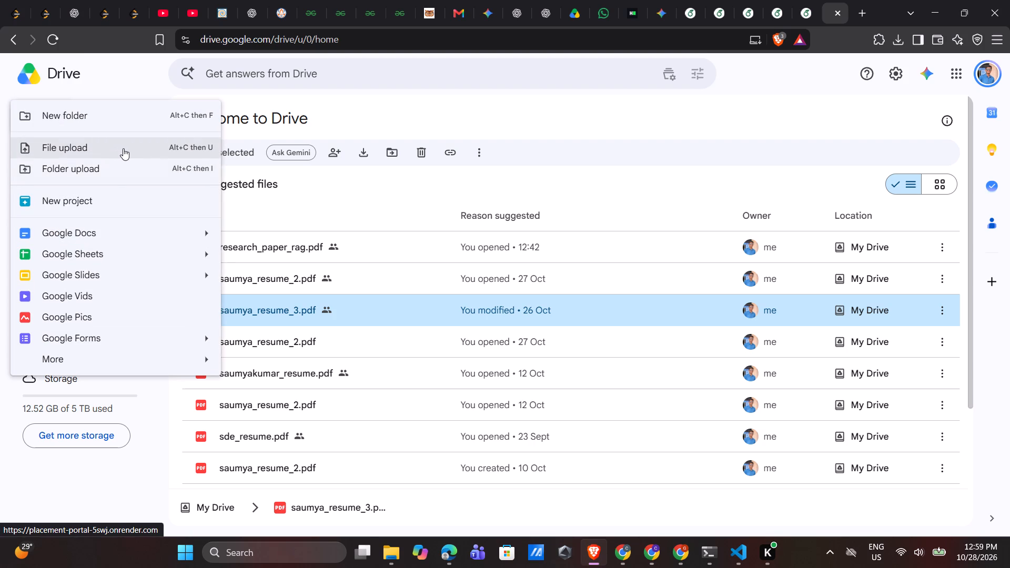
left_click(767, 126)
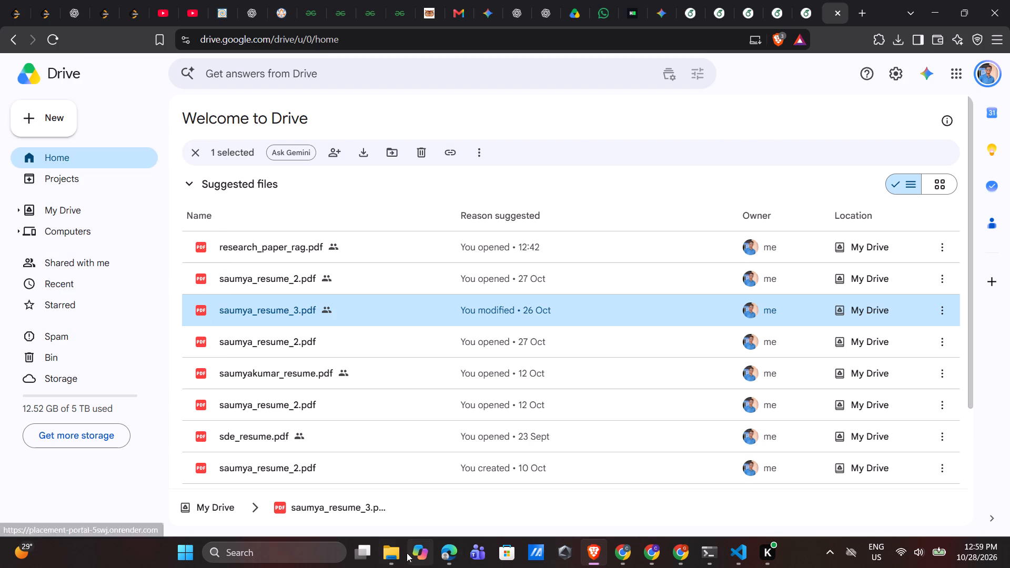
In File Explorer, delete saumya_ml_resume2.pdf from the Downloads folder and minimize the window.
left_click(399, 553)
scroll(364, 384, "down", 3)
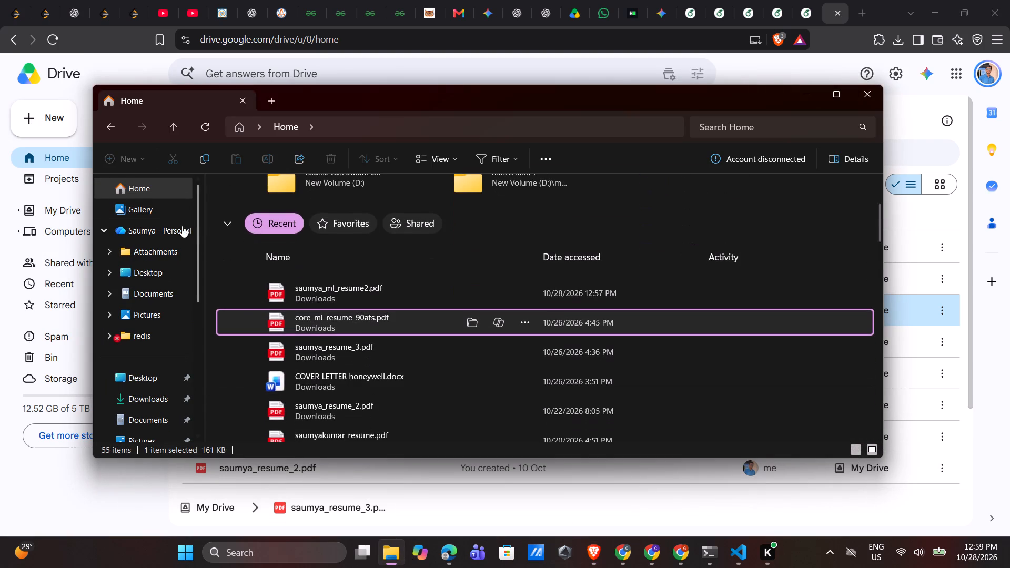
left_click(148, 411)
left_click(153, 376)
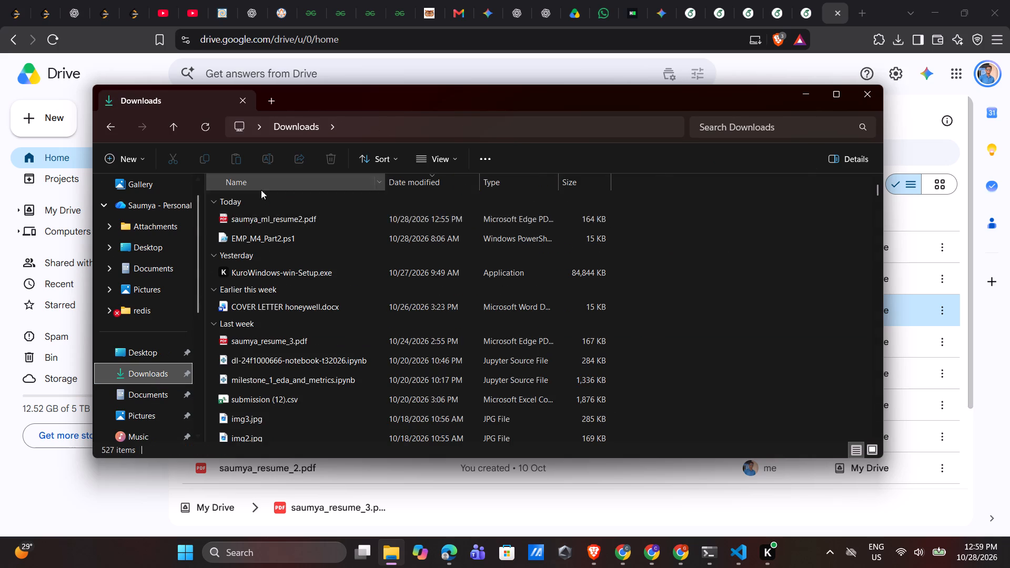
left_click(267, 224)
key("Delete")
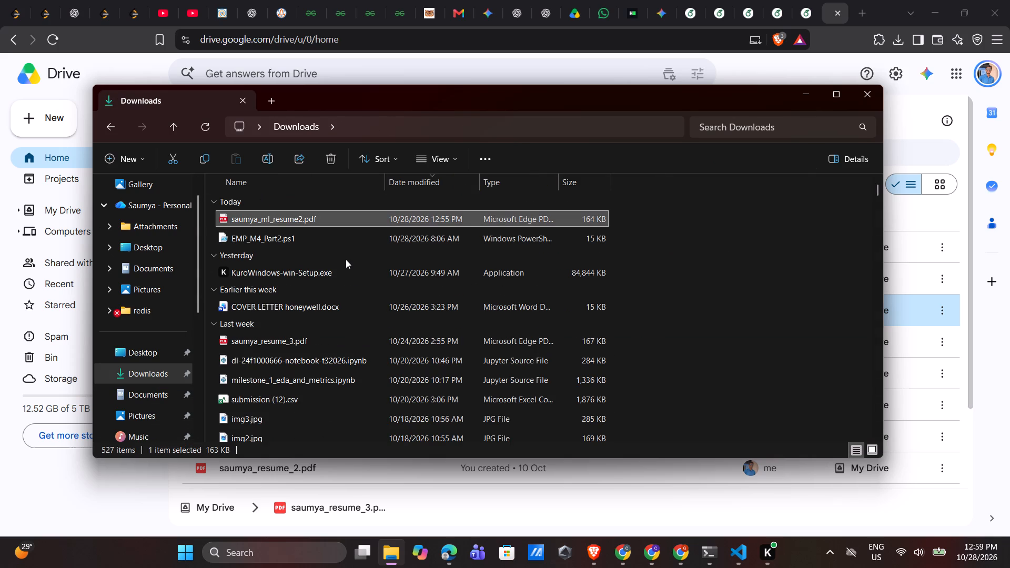
left_click(803, 99)
left_click(804, 9)
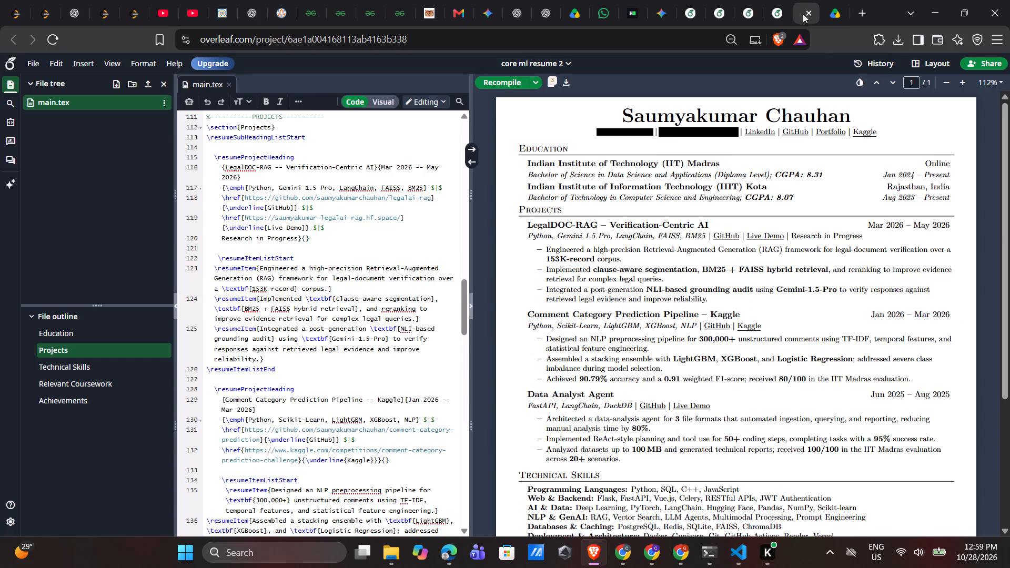
scroll(594, 384, "down", 1)
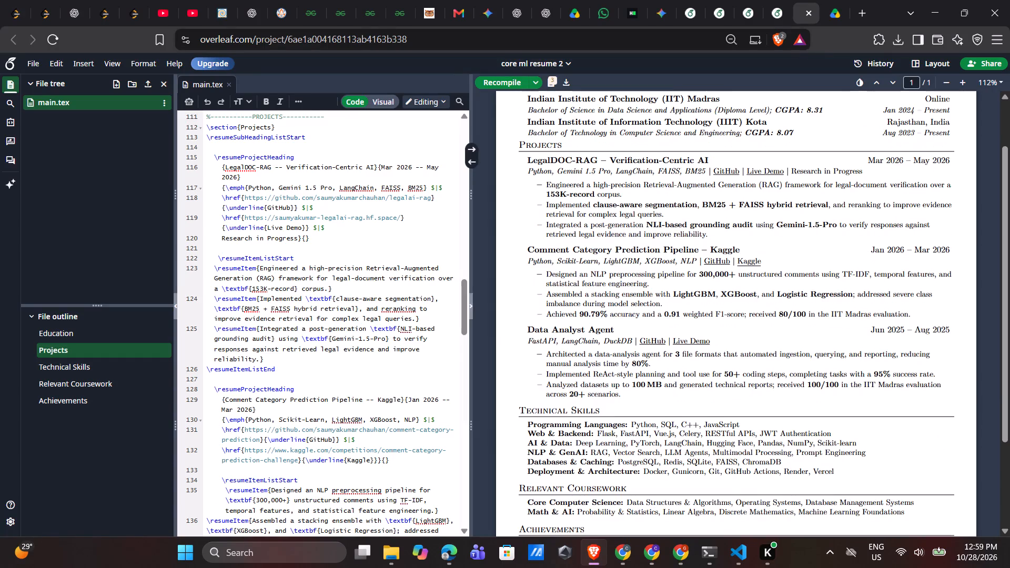
scroll(343, 315, "up", 4)
scroll(355, 387, "down", 2)
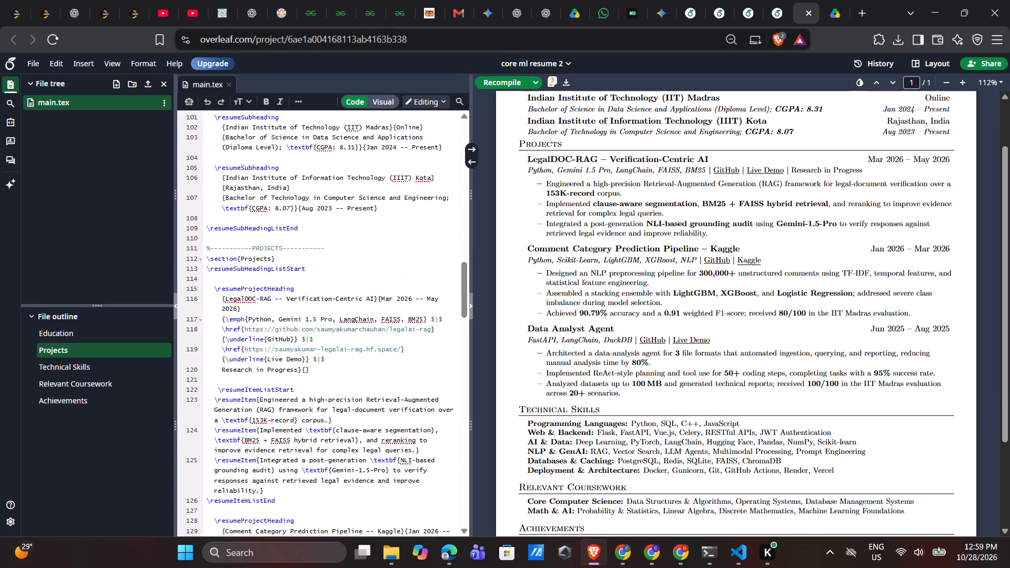
scroll(373, 389, "down", 2)
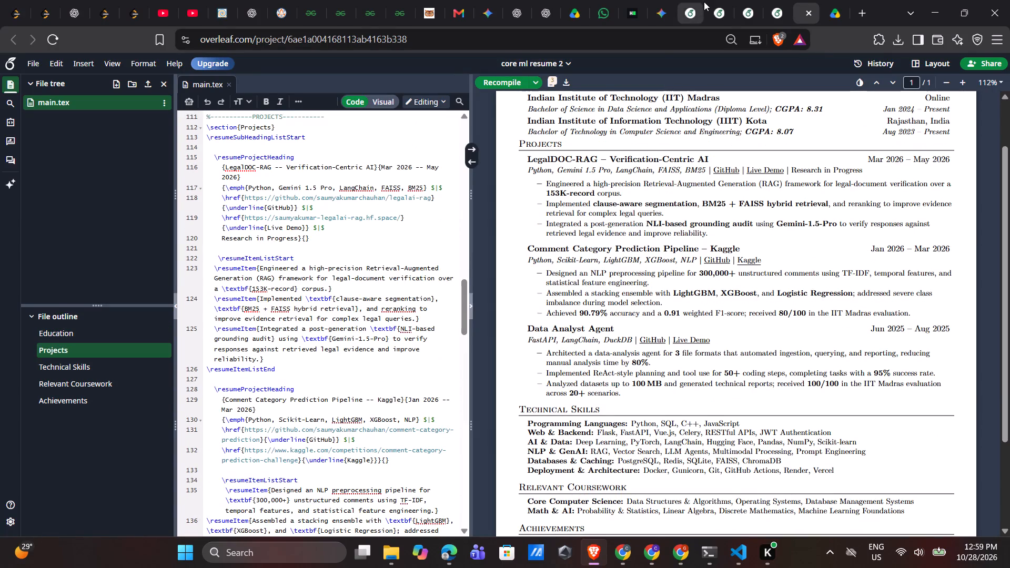
left_click(774, 11)
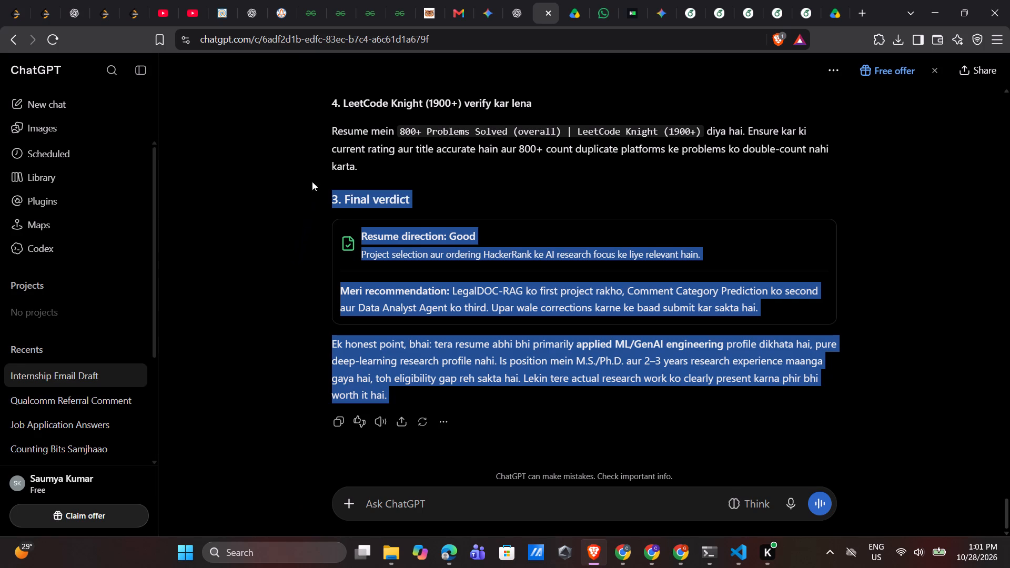
left_click_drag(312, 181, 329, 102)
scroll(329, 102, "up", 5)
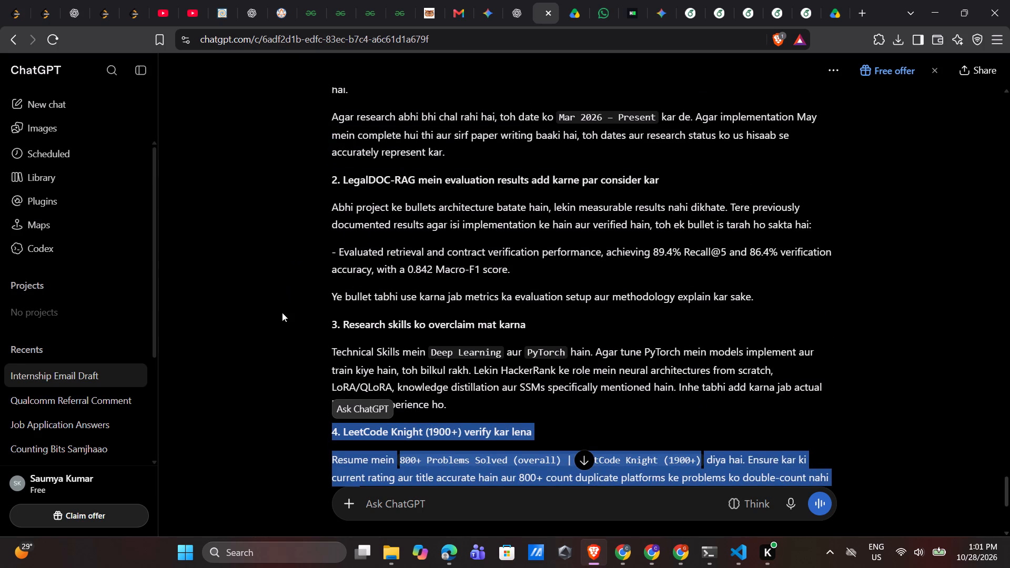
scroll(282, 312, "down", 1)
left_click(273, 358)
scroll(306, 386, "down", 2)
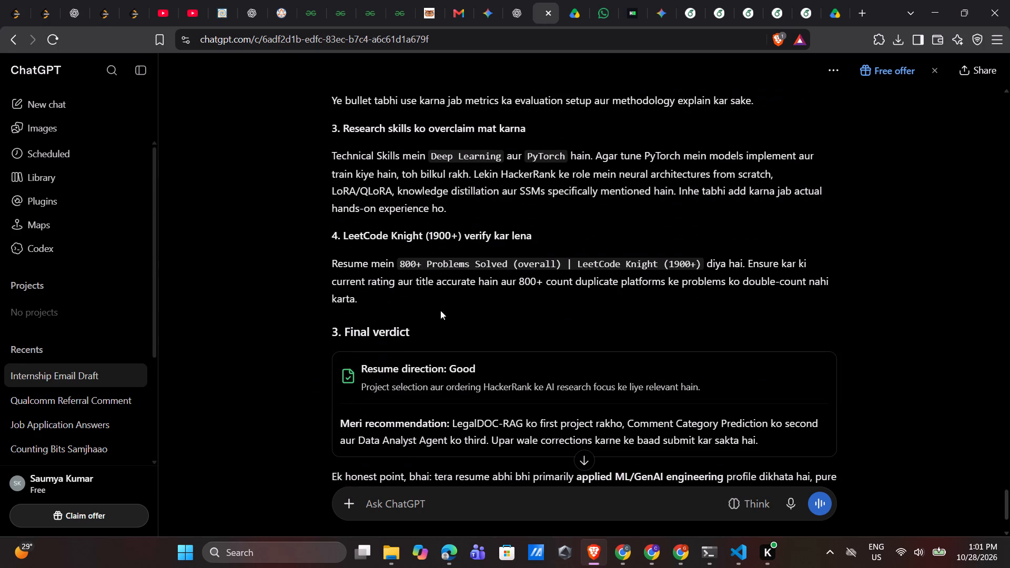
In the Overleaf resume source, change the LegalDOC-RAG project's end date to Present and recompile.
left_click(803, 0)
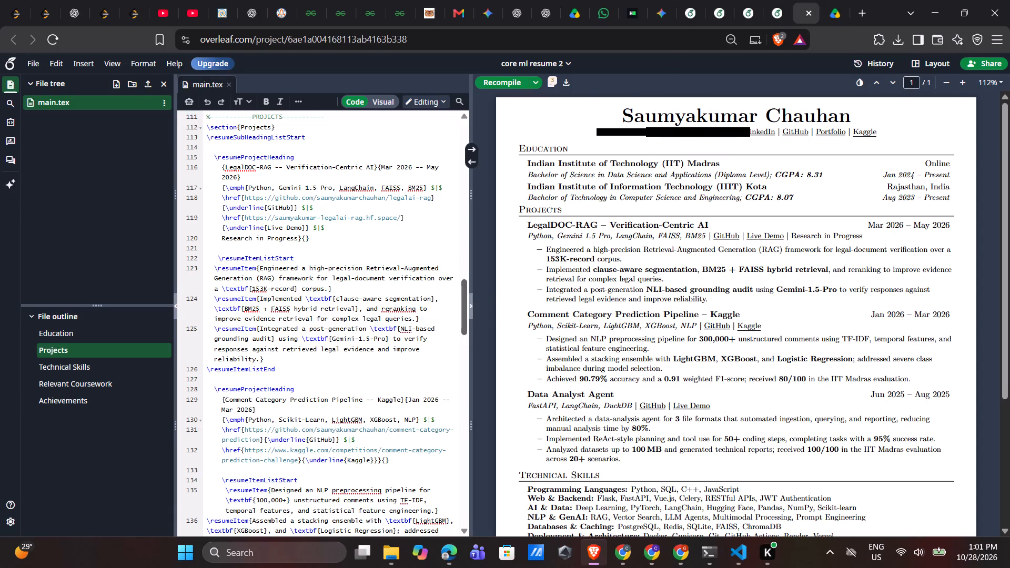
scroll(376, 291, "up", 5)
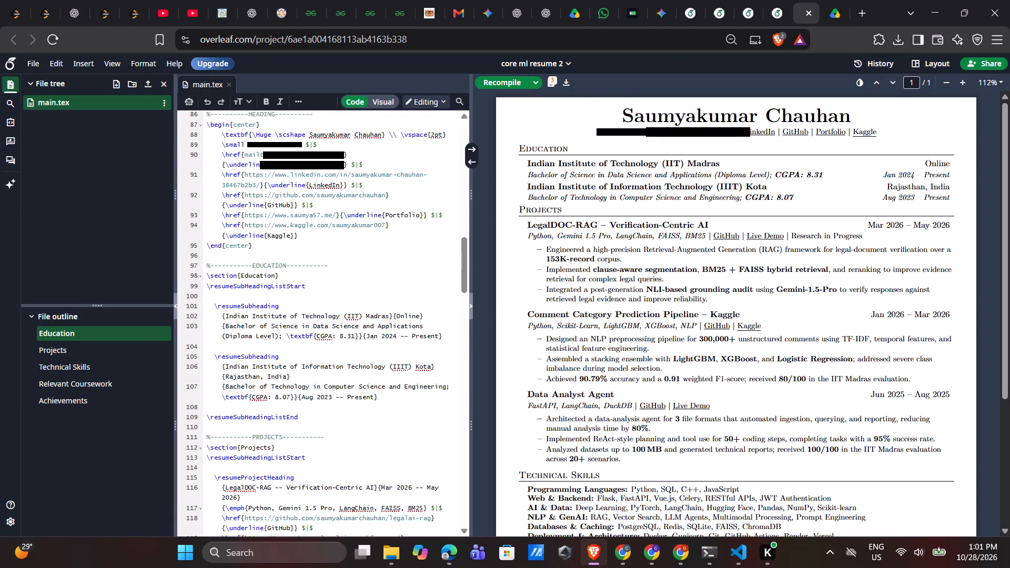
scroll(366, 382, "down", 4)
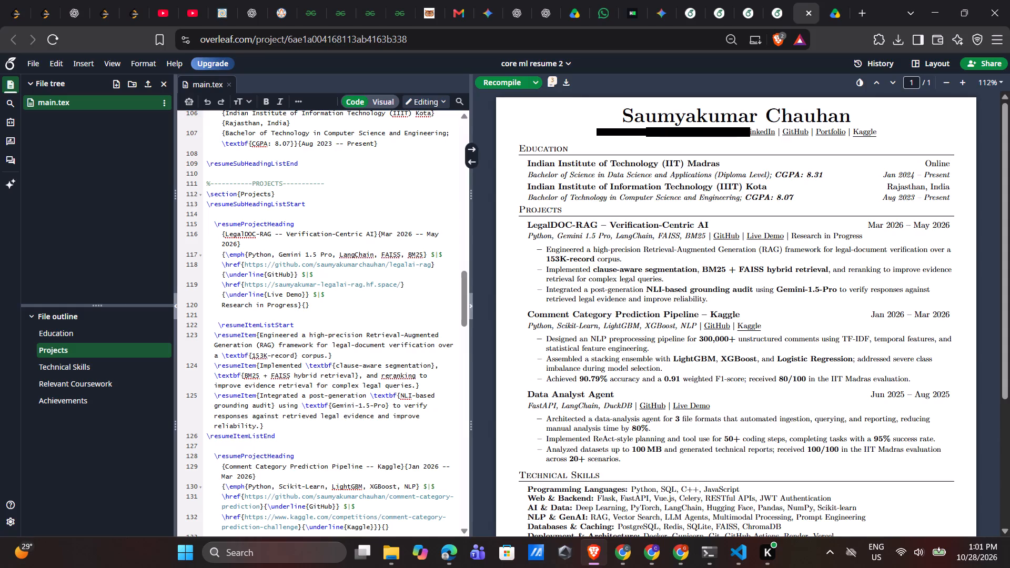
scroll(346, 401, "up", 1)
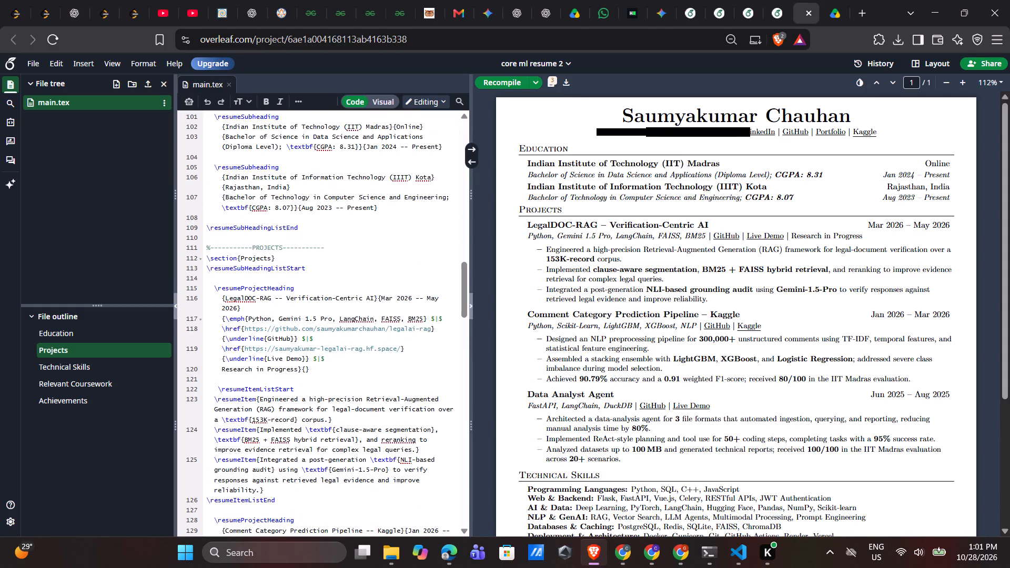
left_click(237, 307)
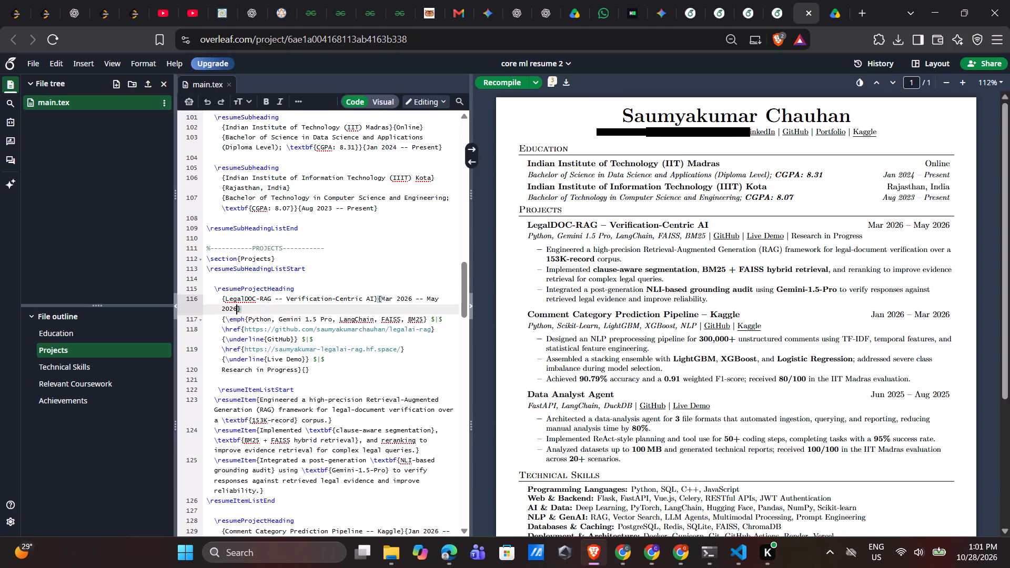
key("BackSpace")
key("BackSpace")
key("BackSpace")
key("BackSpace")
key("BackSpace")
key("BackSpace")
key("BackSpace")
key("BackSpace")
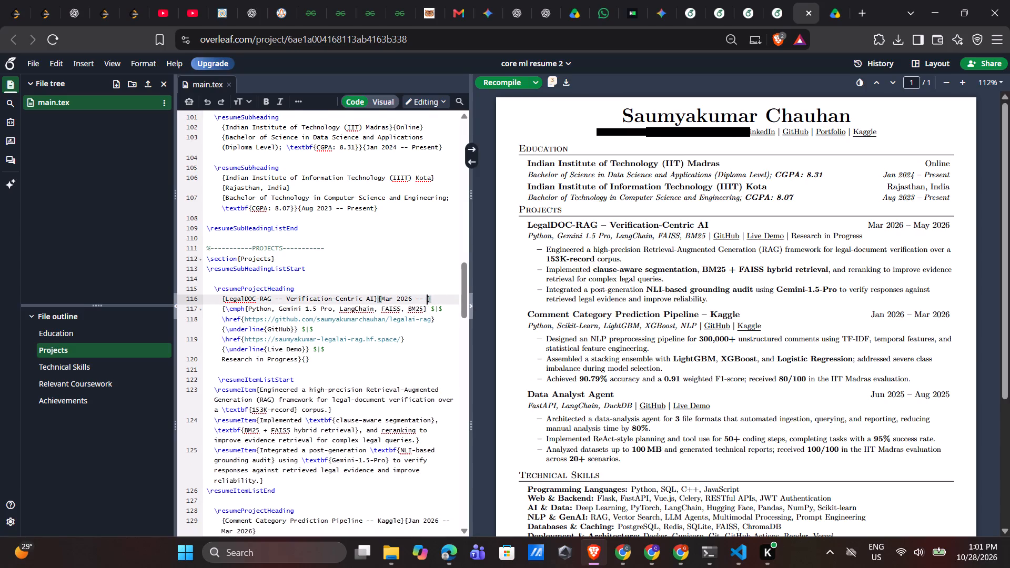
type("Present")
left_click(501, 83)
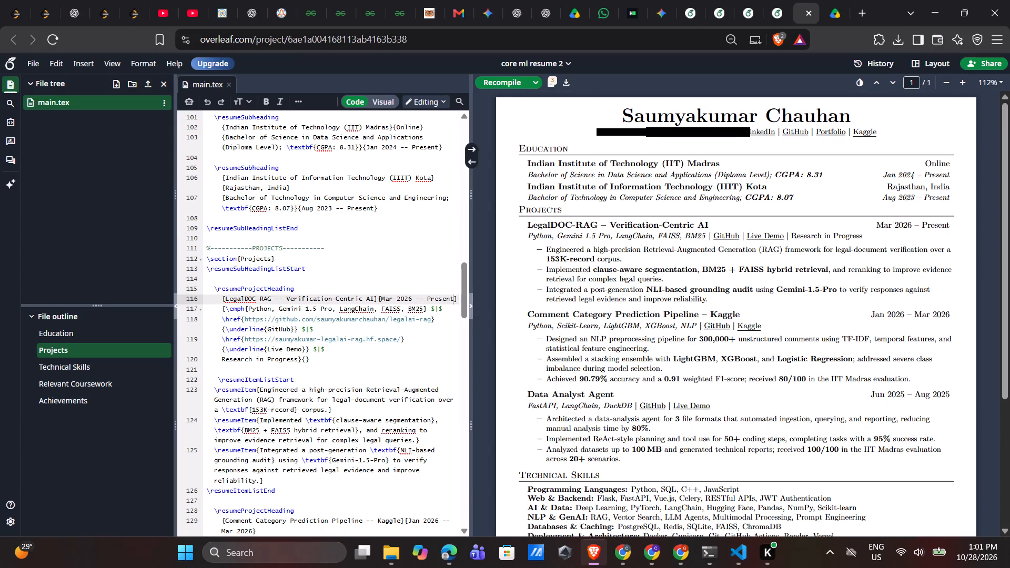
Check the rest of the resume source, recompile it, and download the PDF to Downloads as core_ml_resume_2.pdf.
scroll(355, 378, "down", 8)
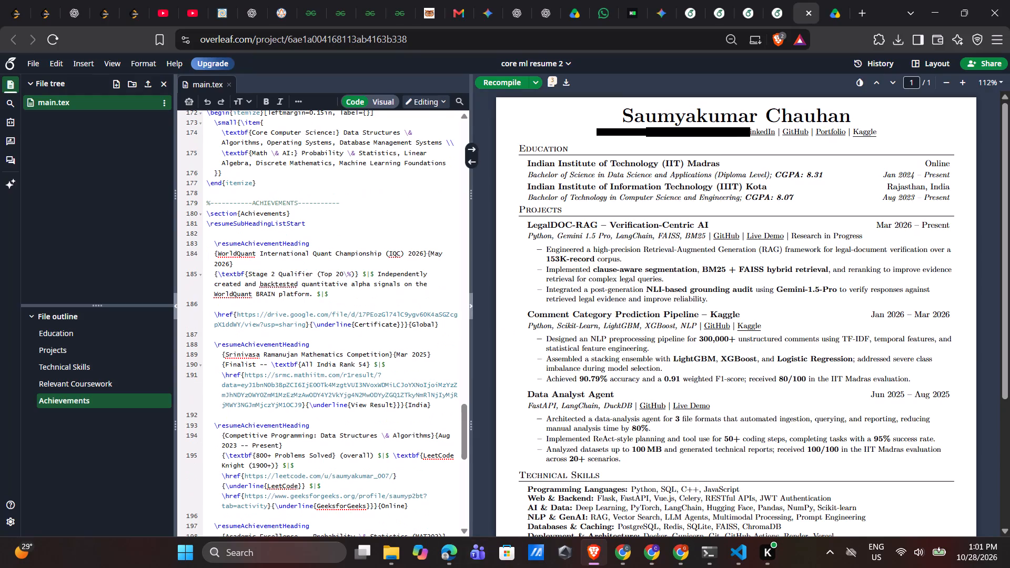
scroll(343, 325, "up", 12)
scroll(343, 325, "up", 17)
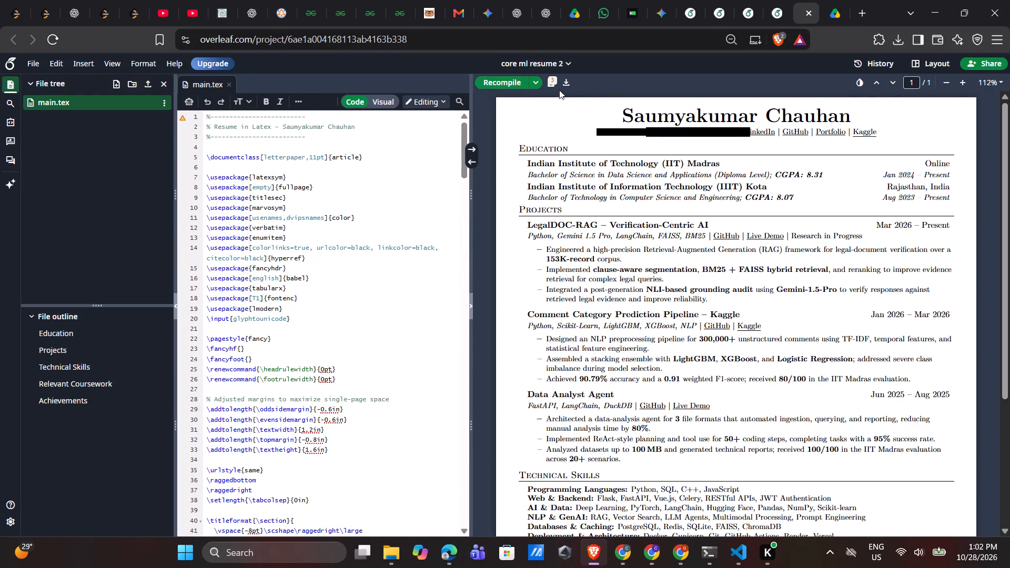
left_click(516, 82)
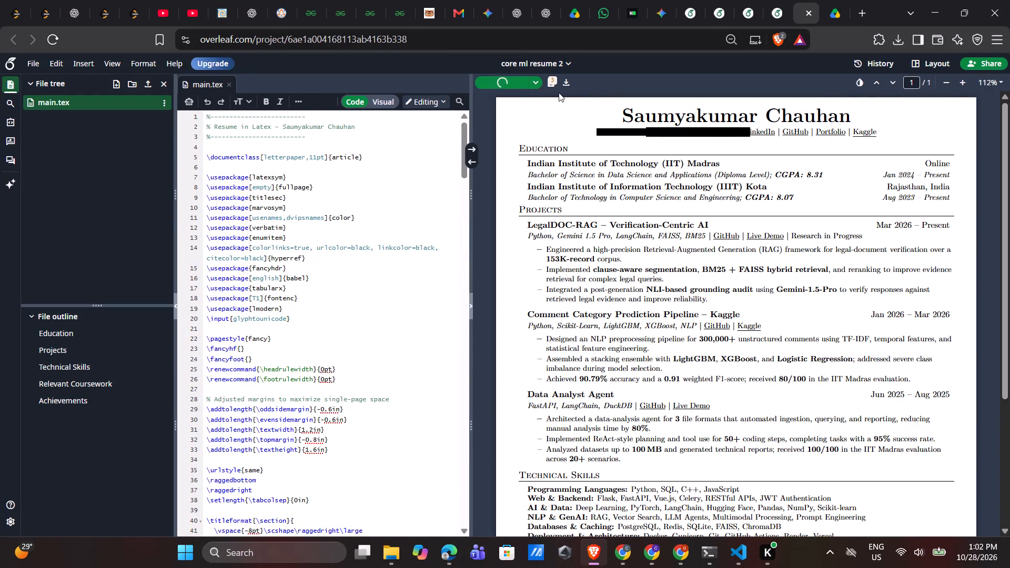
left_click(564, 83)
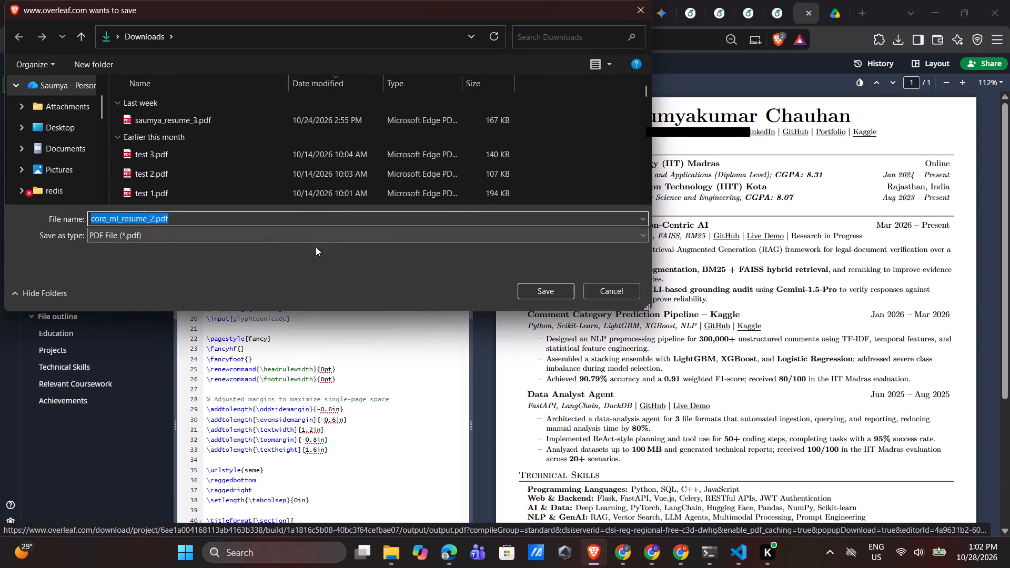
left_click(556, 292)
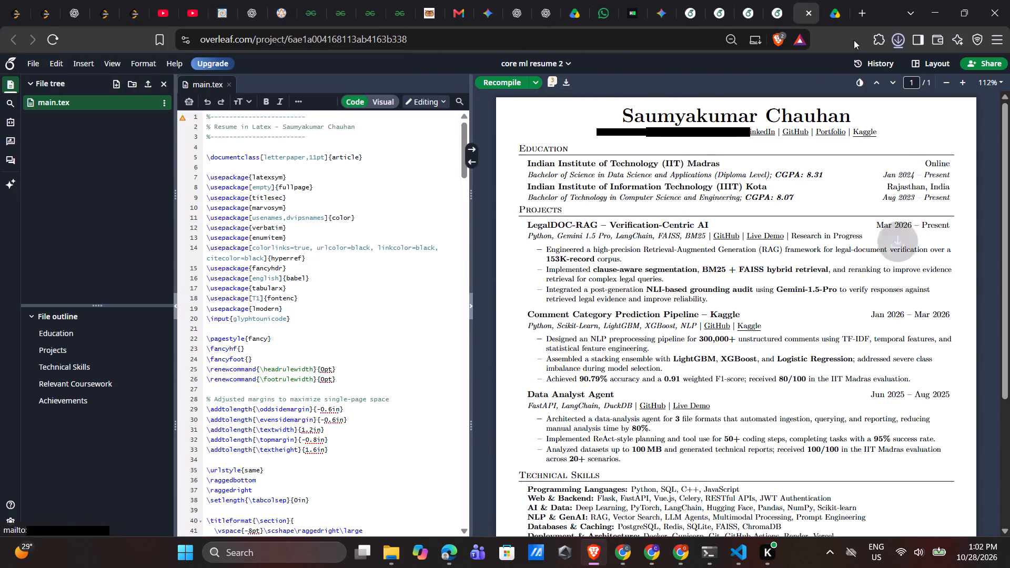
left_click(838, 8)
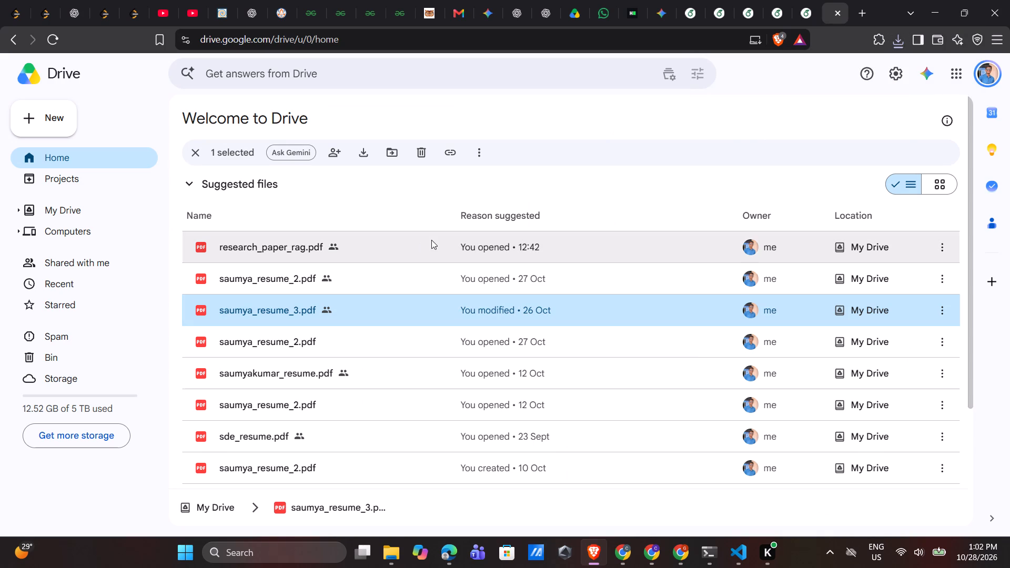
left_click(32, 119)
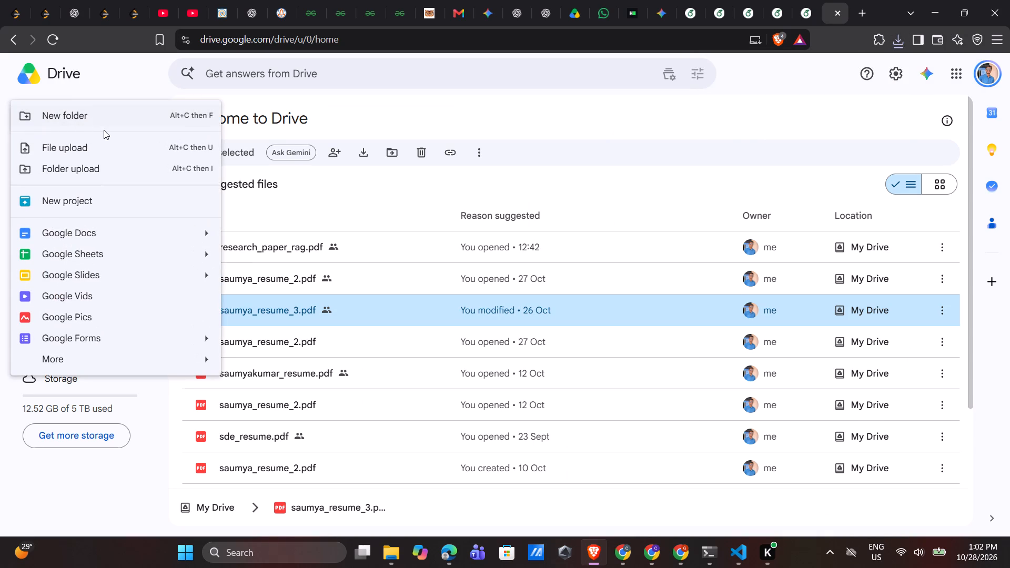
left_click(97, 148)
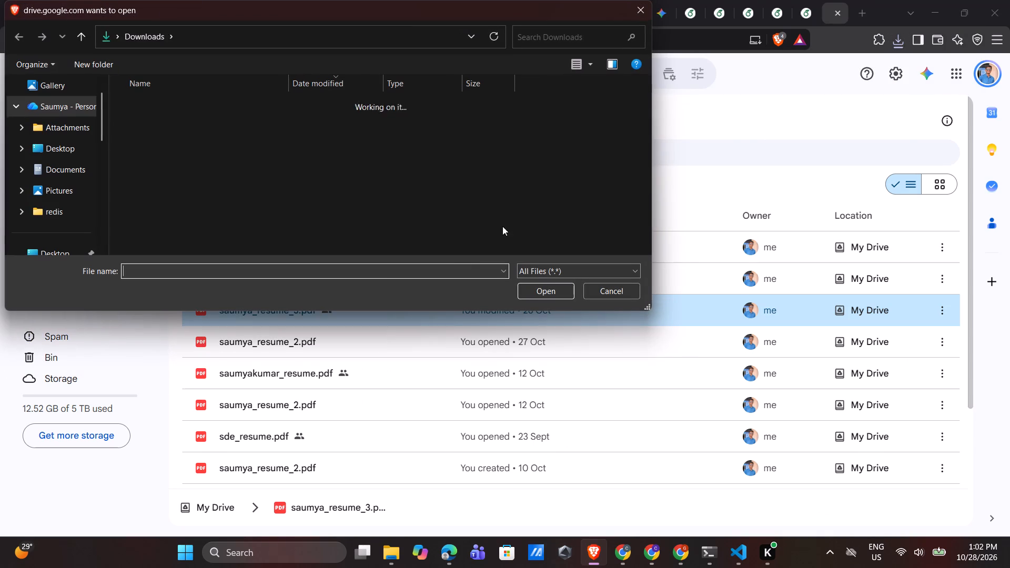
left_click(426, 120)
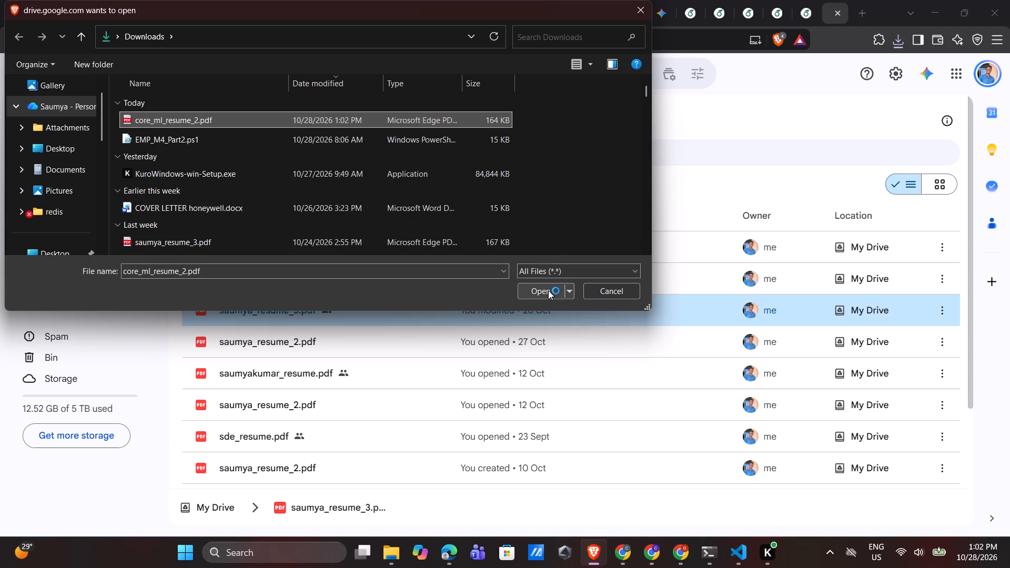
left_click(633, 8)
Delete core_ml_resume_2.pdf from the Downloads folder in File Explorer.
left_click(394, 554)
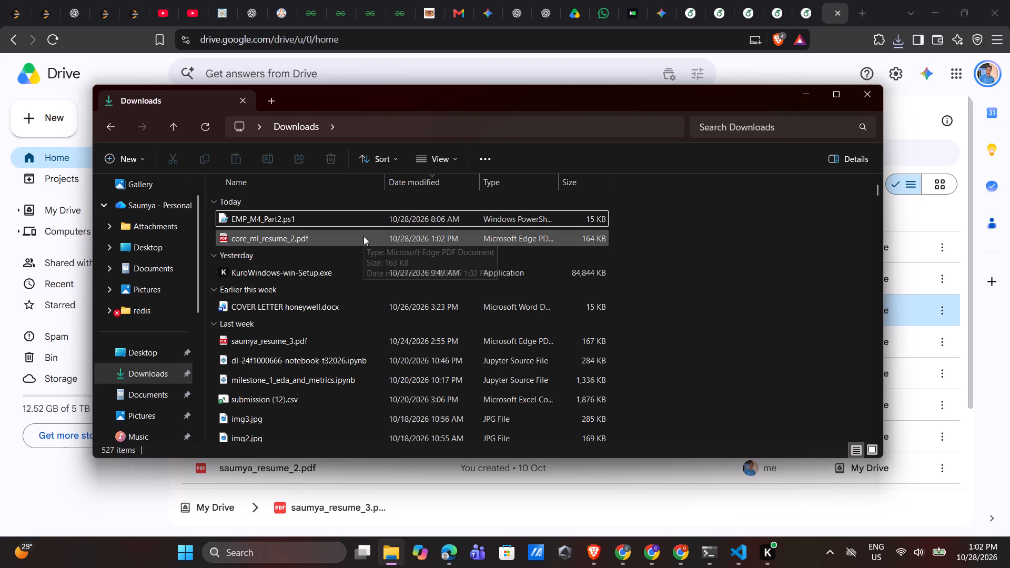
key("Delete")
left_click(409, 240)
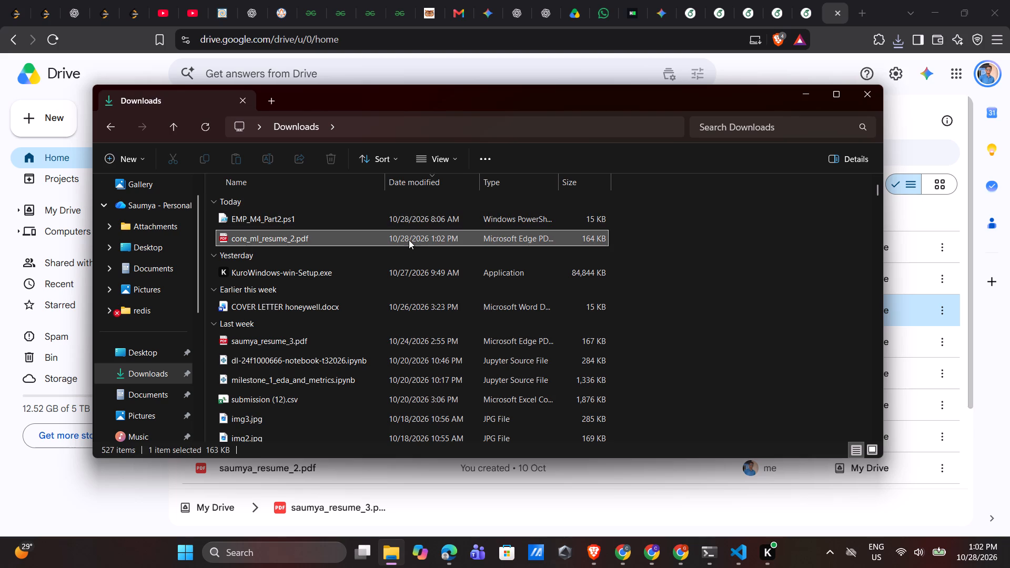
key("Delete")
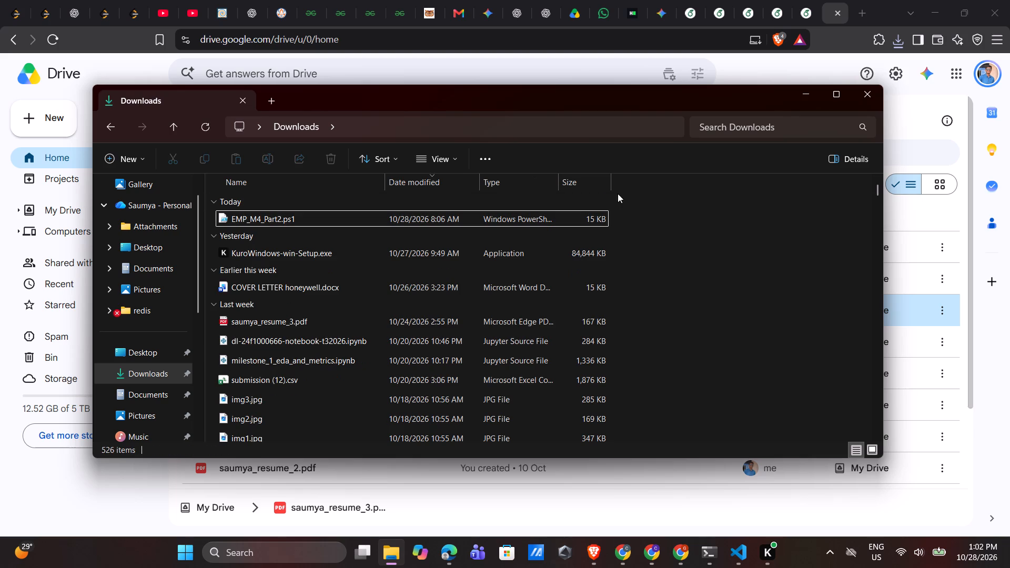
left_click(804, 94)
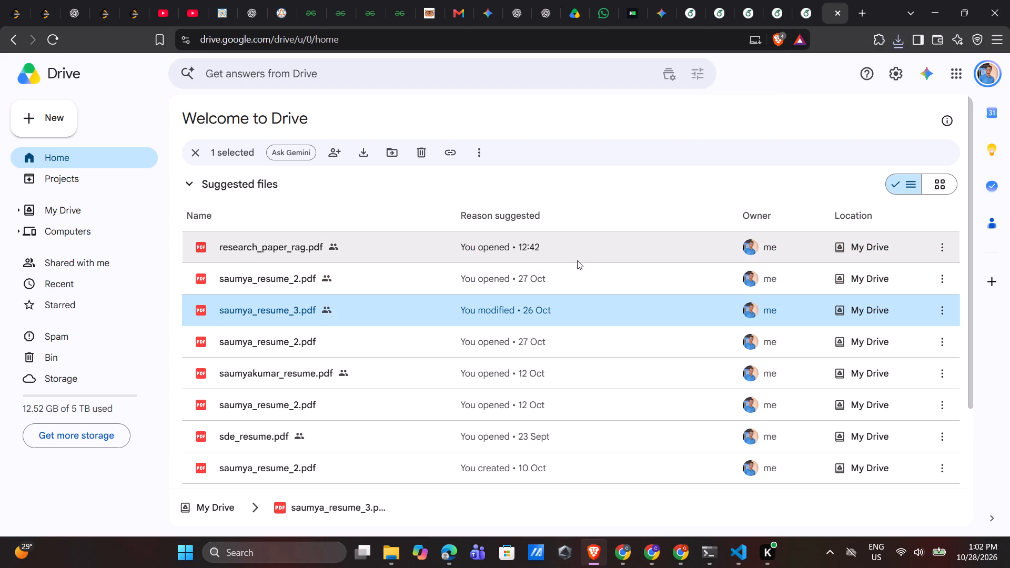
Open research_paper_rag.pdf in Drive and look through its references, results tables, title and abstract.
double_click(394, 256)
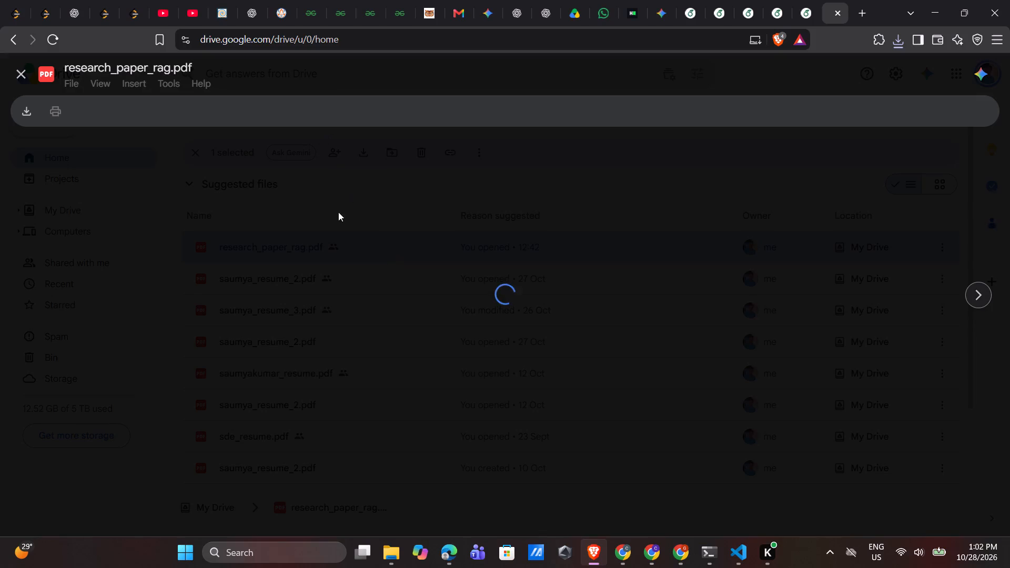
scroll(461, 356, "down", 11)
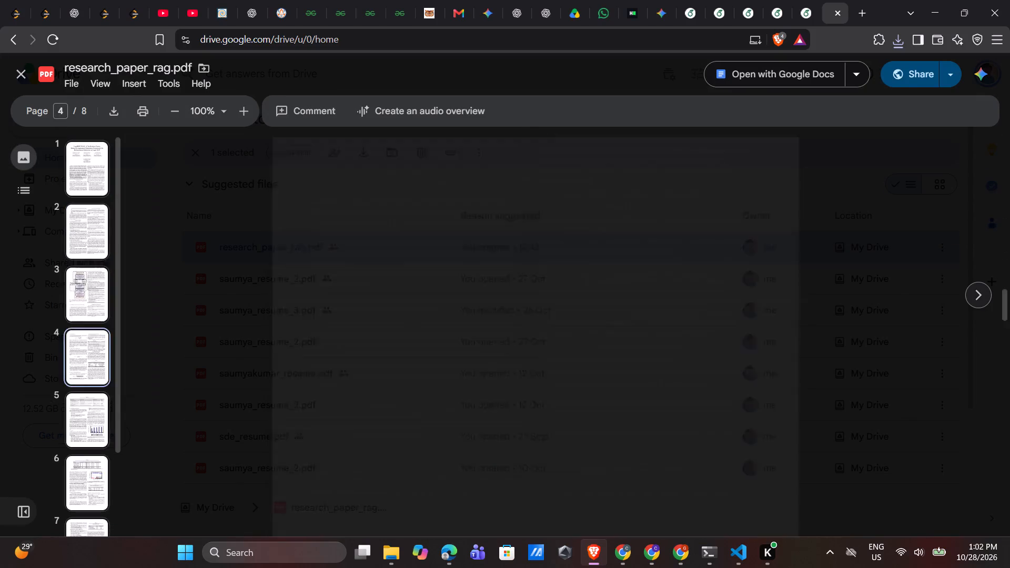
scroll(461, 356, "down", 6)
scroll(461, 356, "up", 6)
scroll(461, 356, "down", 3)
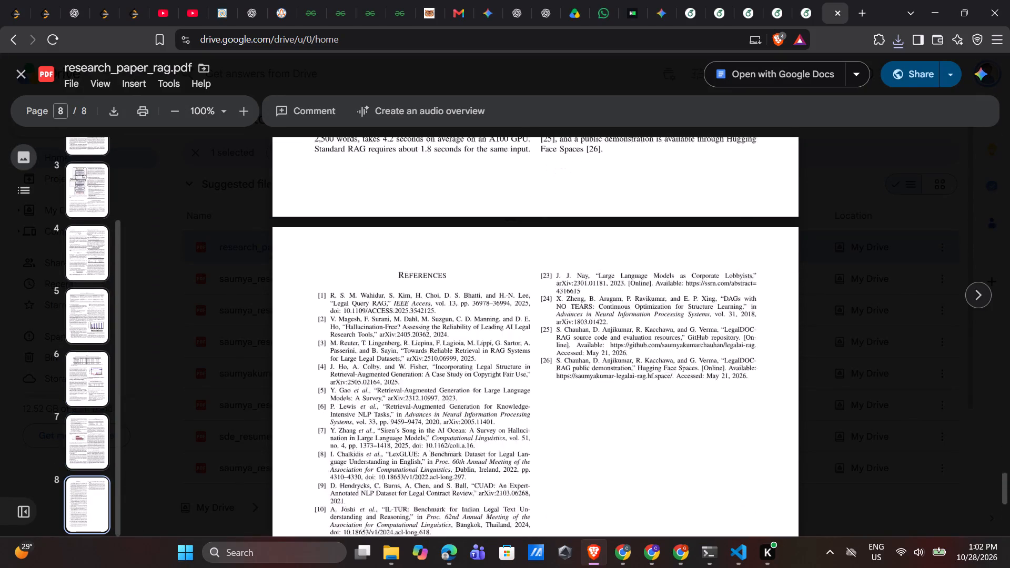
scroll(461, 356, "down", 1)
left_click(474, 383)
left_click_drag(474, 383, 428, 285)
scroll(428, 285, "up", 3)
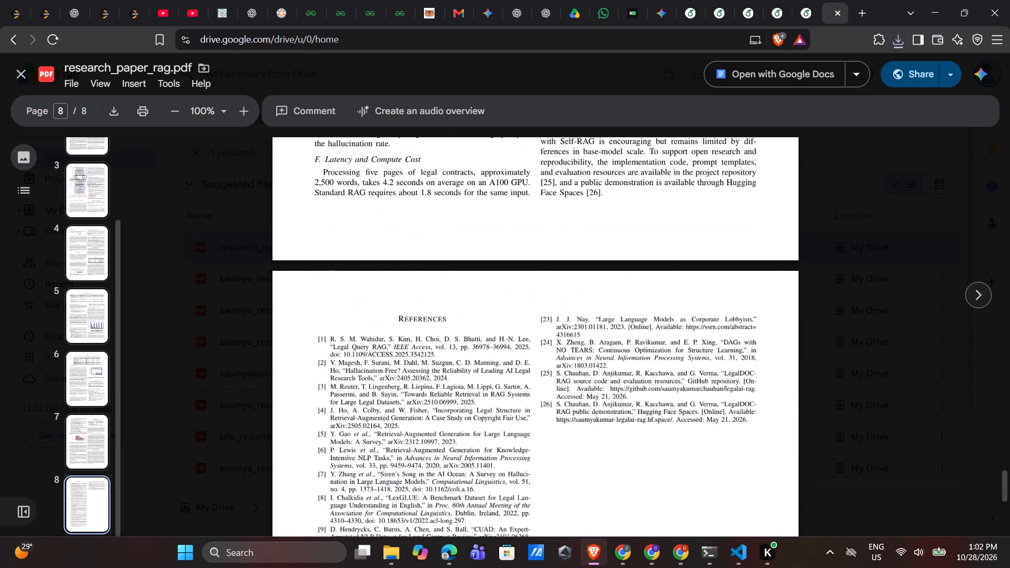
scroll(428, 285, "up", 9)
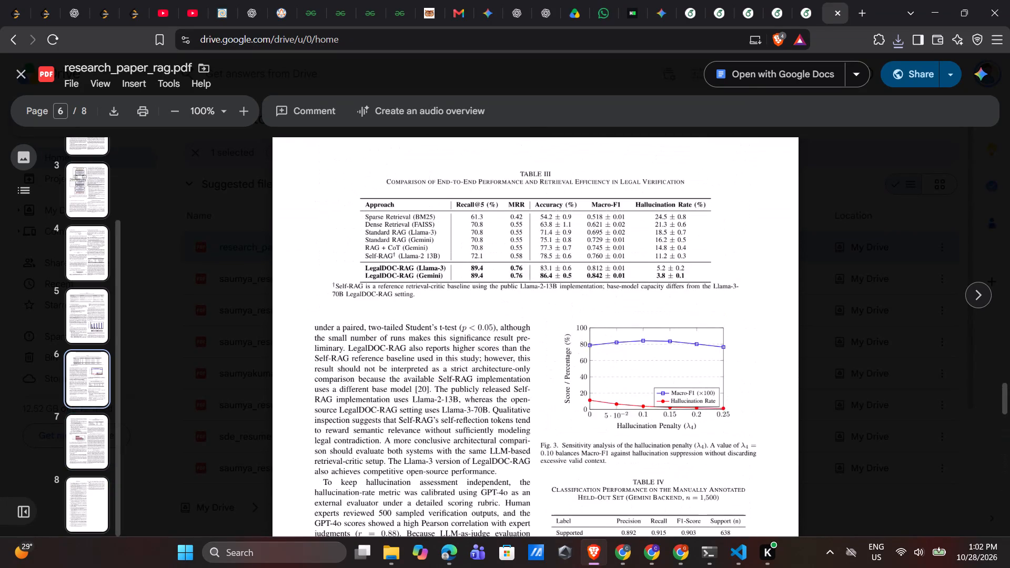
scroll(428, 285, "up", 8)
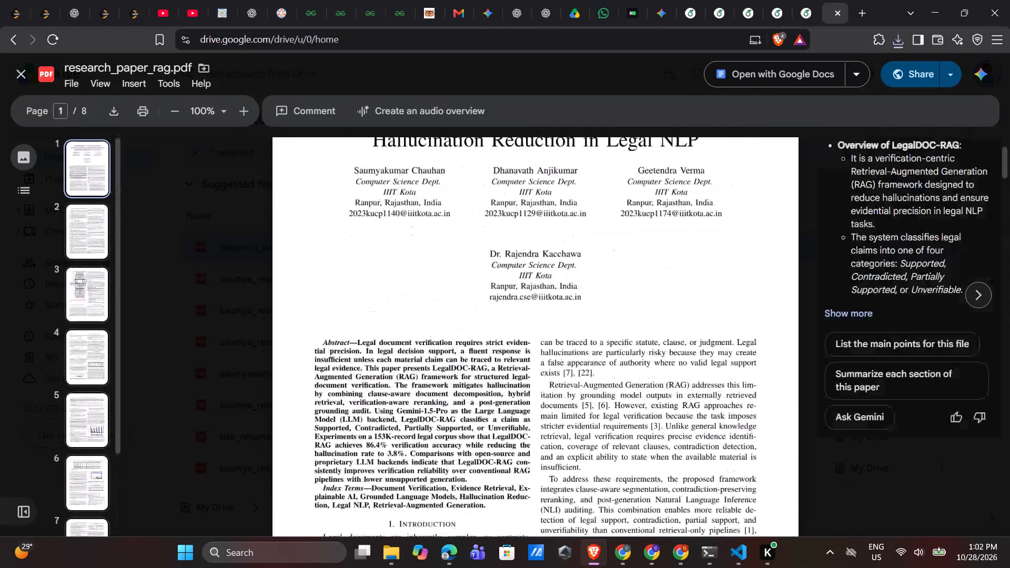
scroll(428, 285, "up", 1)
left_click(241, 330)
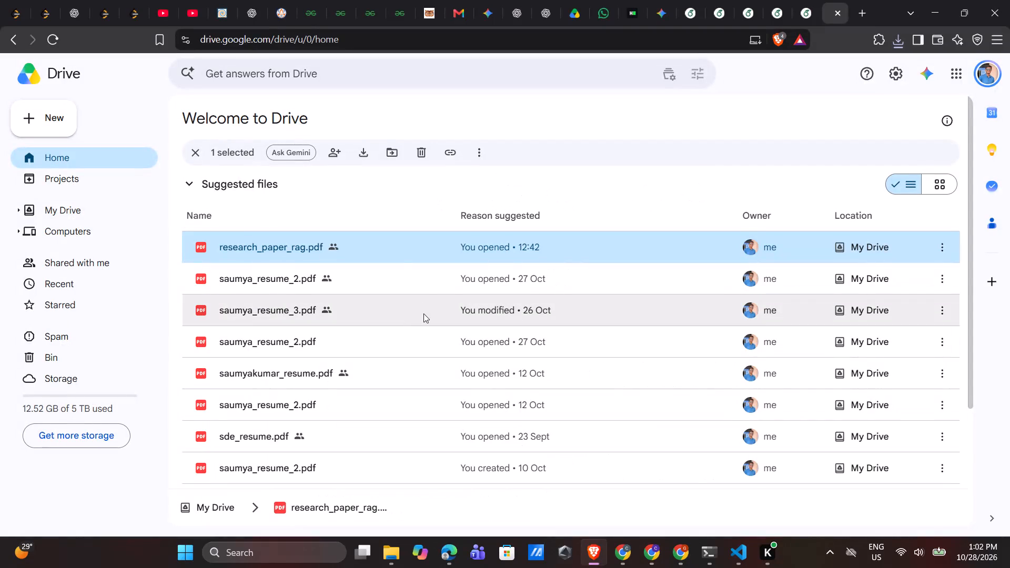
double_click(391, 248)
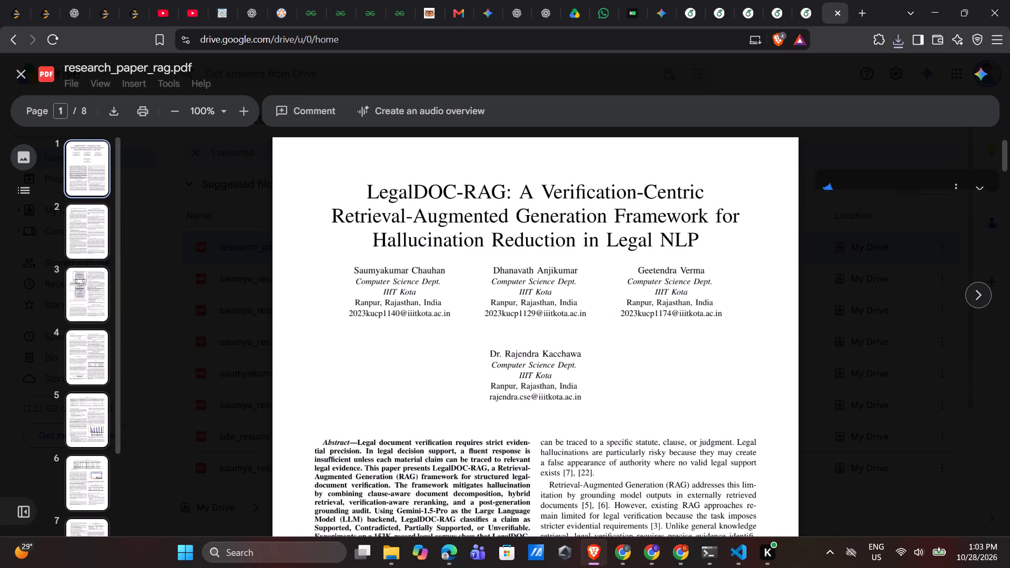
left_click(225, 270)
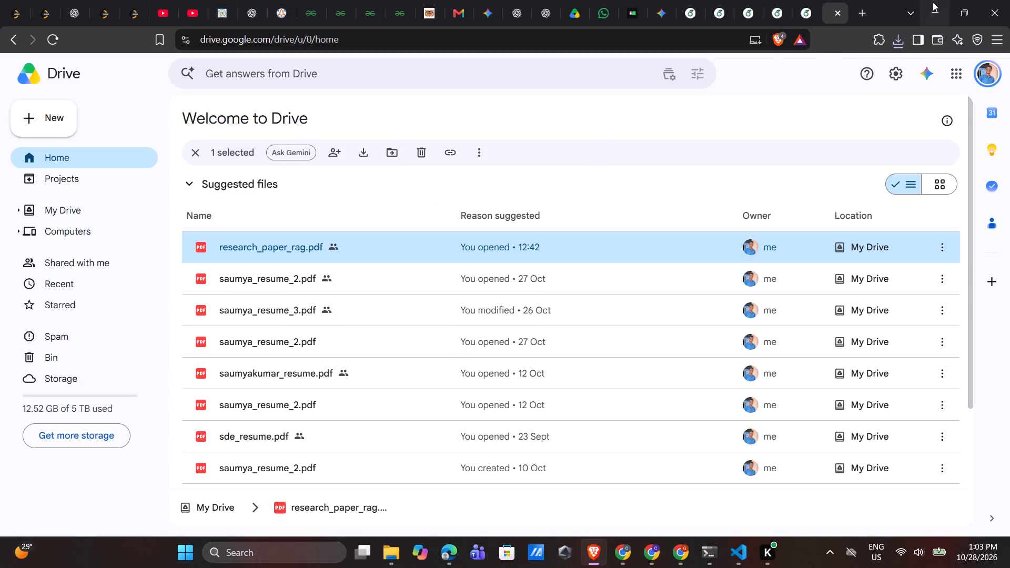
Recompile the core ml resume 2 project in Overleaf and download its PDF to Downloads as saumya_ml_resume2.
left_click(812, 3)
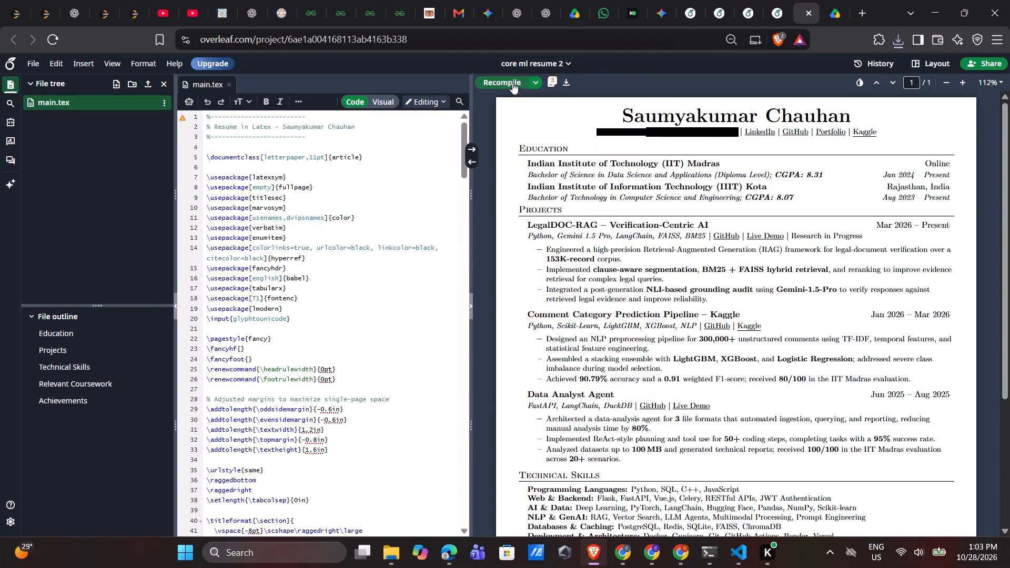
left_click(514, 80)
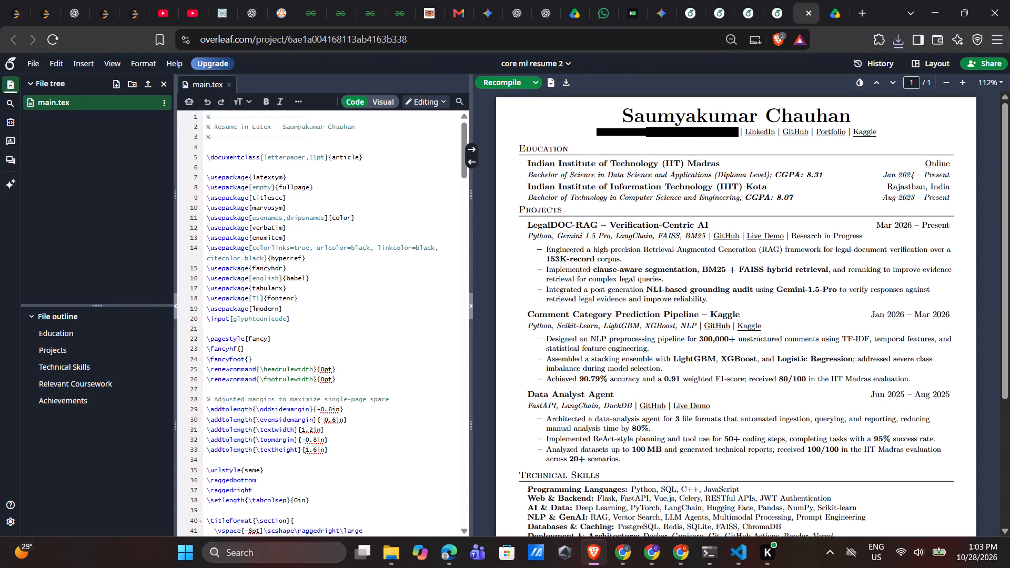
left_click(563, 84)
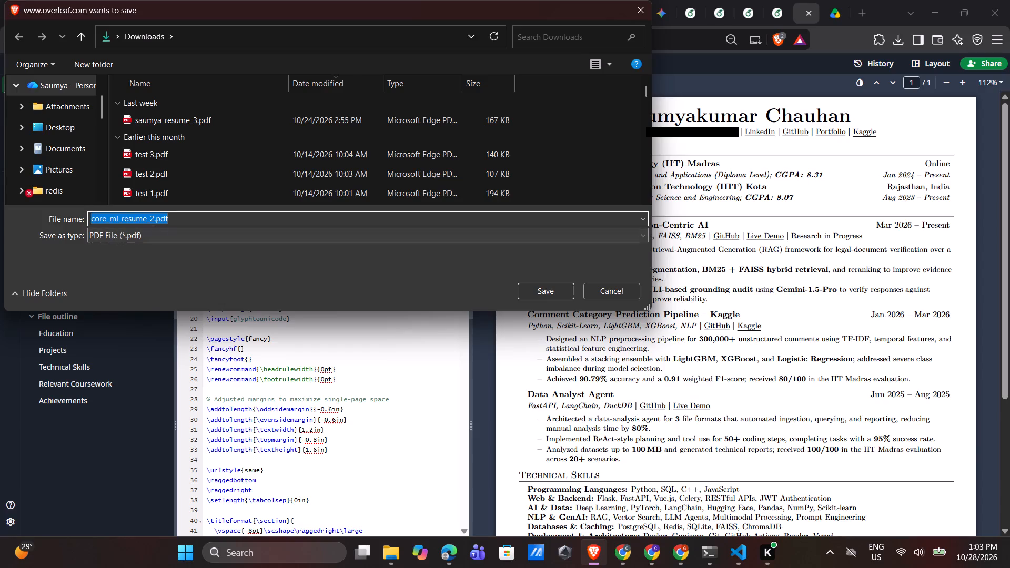
key("BackSpace")
type("saumya")
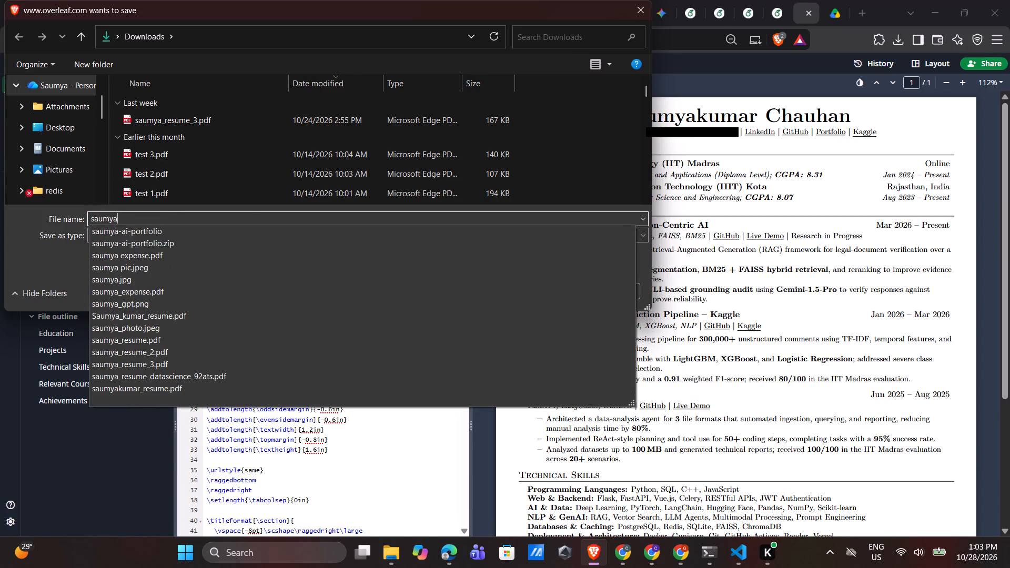
type("_ml_resue")
key("BackSpace")
type("me2")
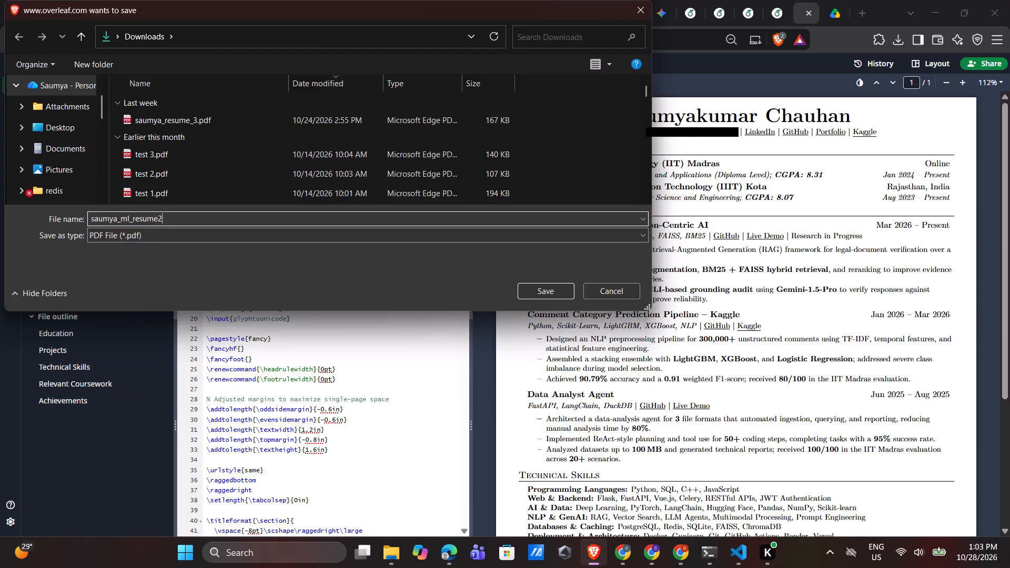
key("Return")
Upload saumya_ml_resume2.pdf from the Downloads folder to Google Drive.
left_click(847, 3)
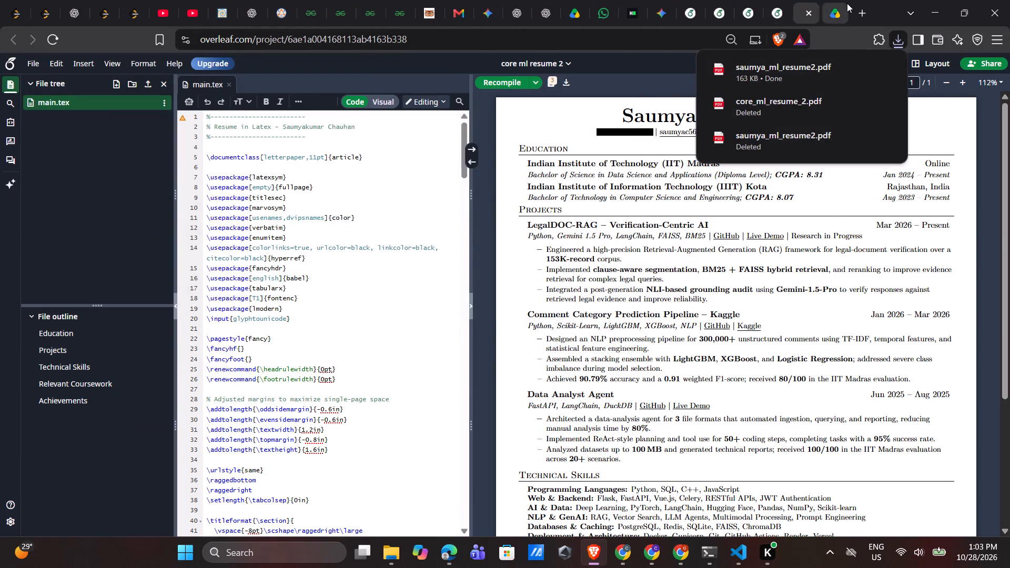
left_click(54, 104)
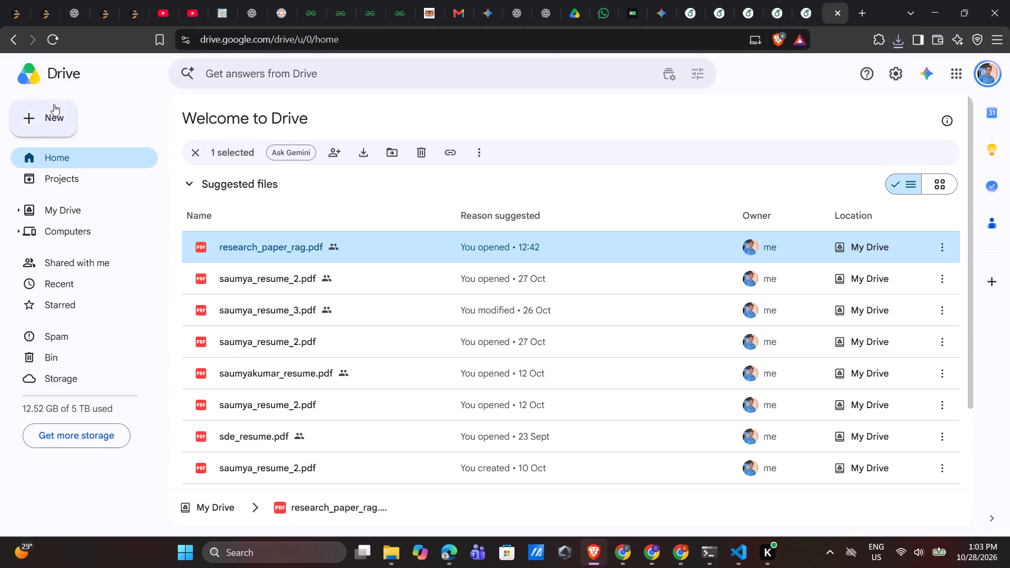
left_click(84, 143)
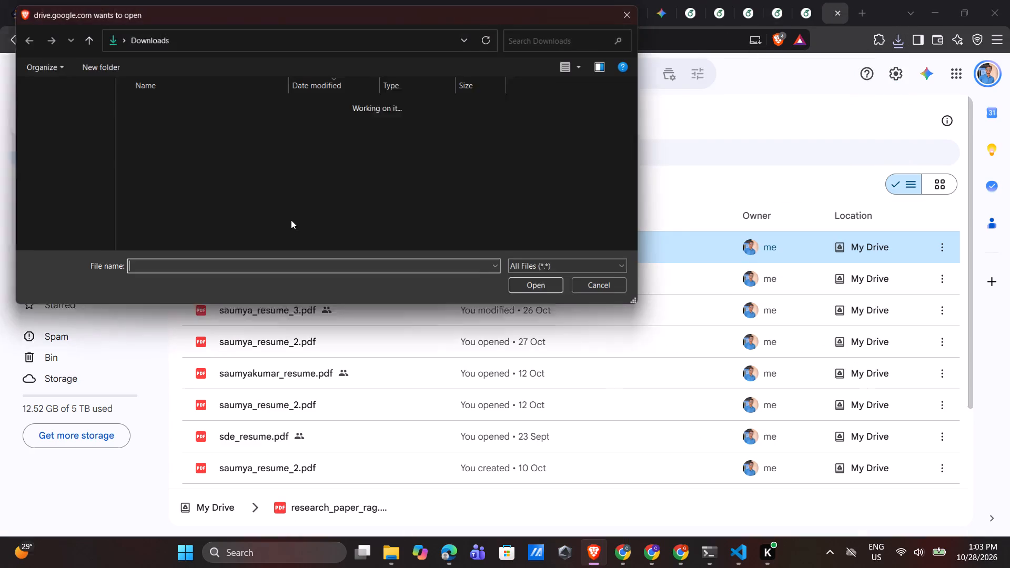
left_click(270, 119)
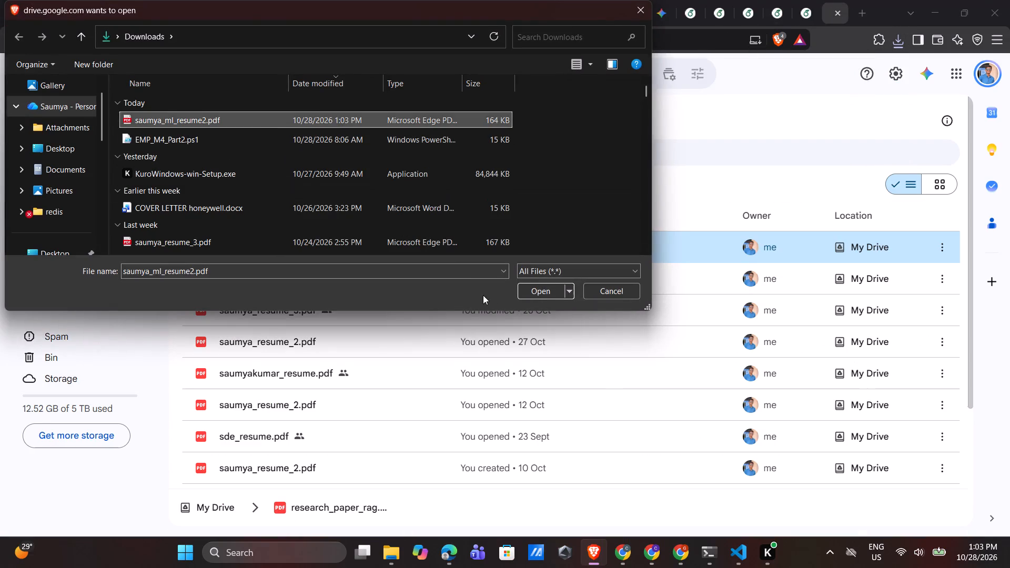
left_click(535, 290)
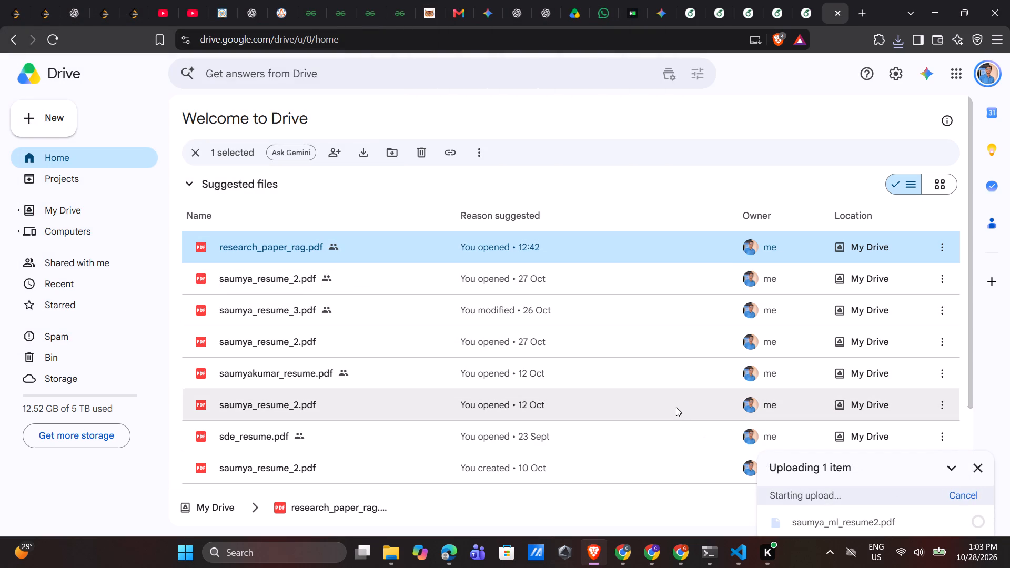
left_click(649, 169)
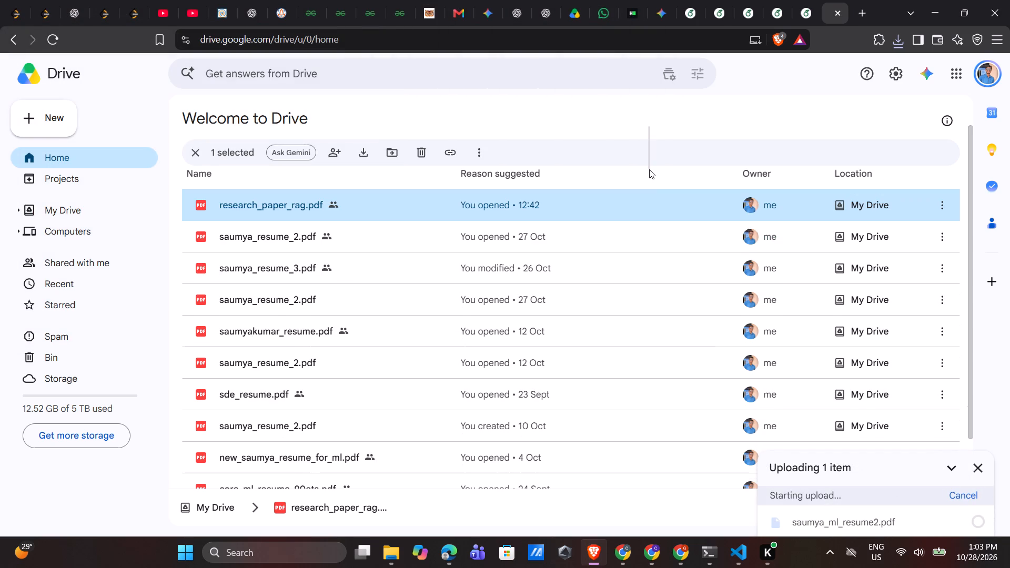
left_click(707, 107)
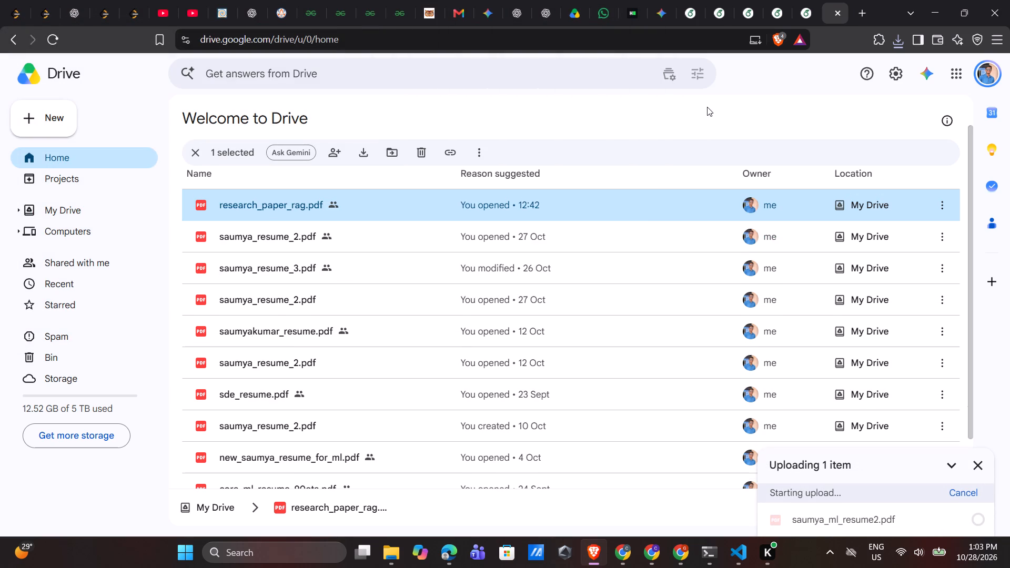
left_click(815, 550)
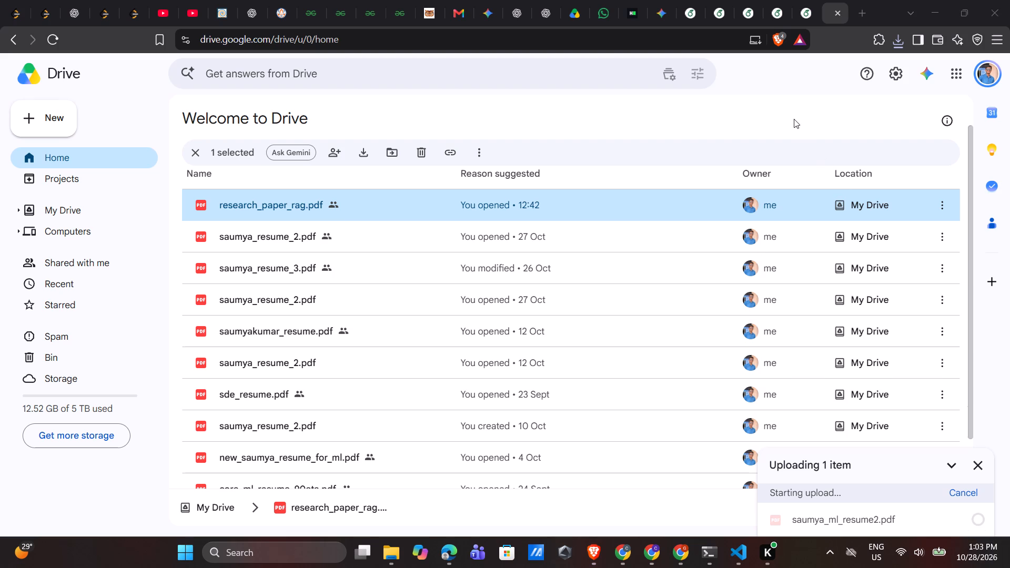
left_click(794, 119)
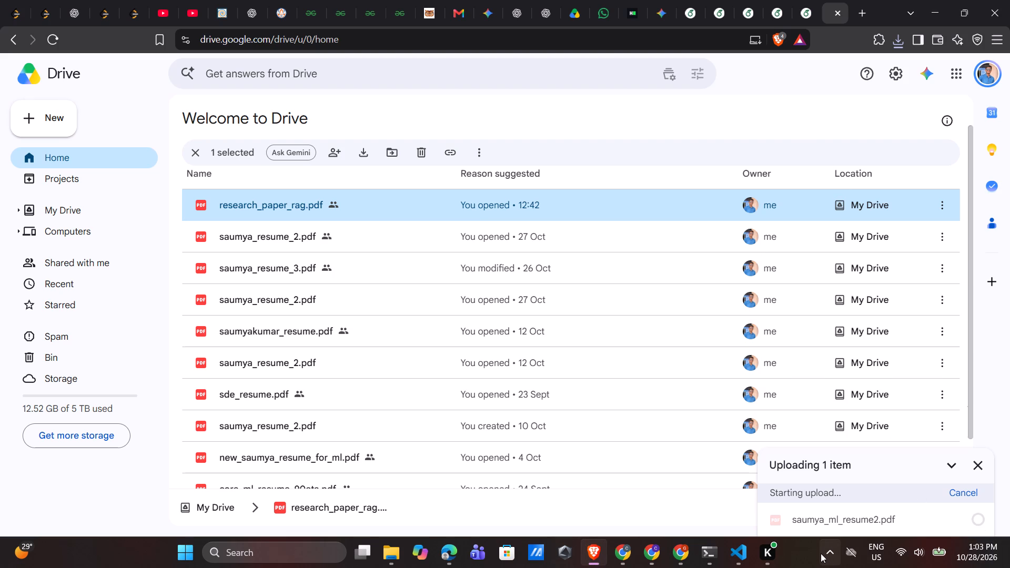
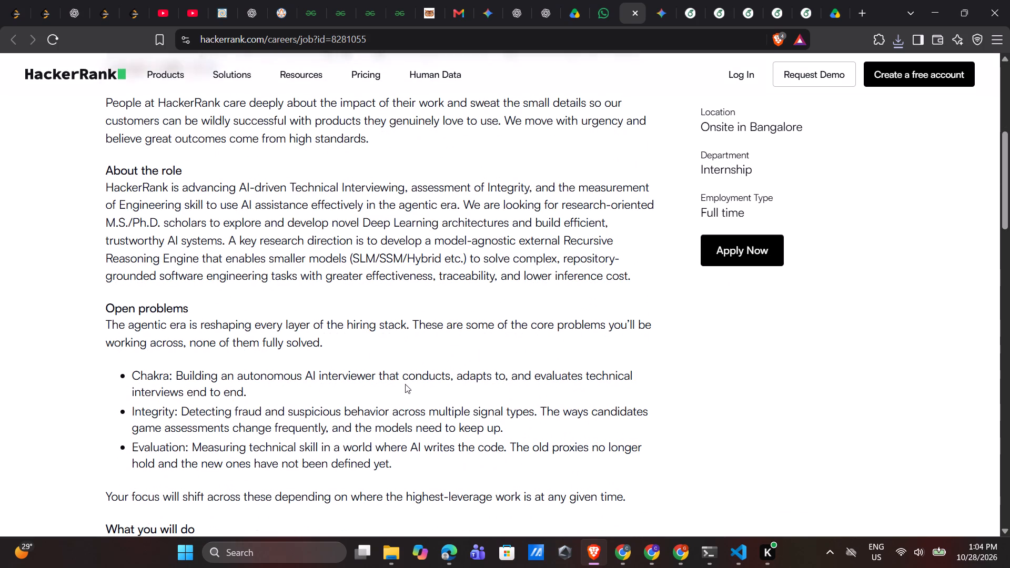
Read the HackerRank internship posting's Open problems, What you will do and Who you are sections.
scroll(397, 353, "down", 2)
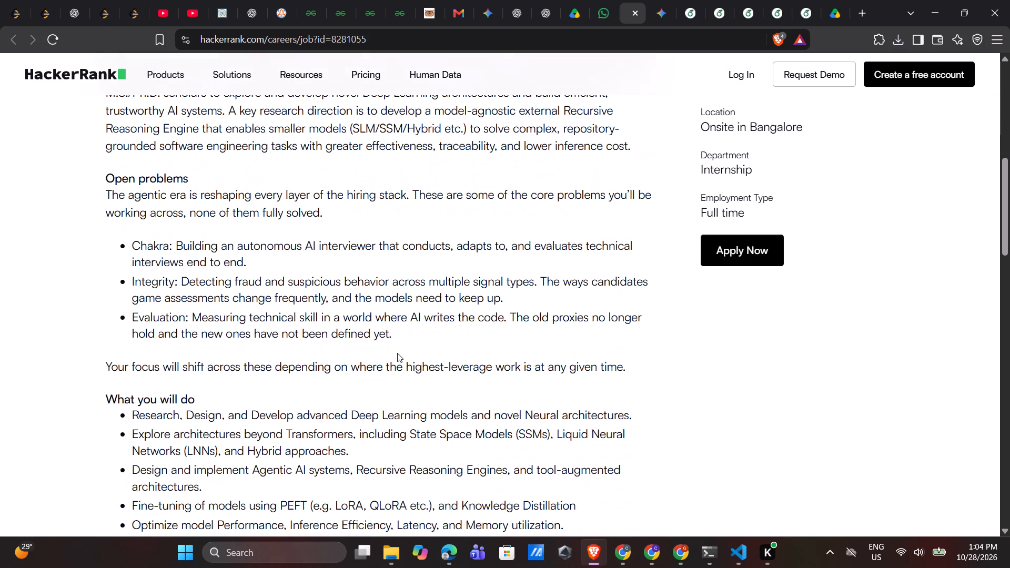
left_click_drag(102, 190, 106, 189)
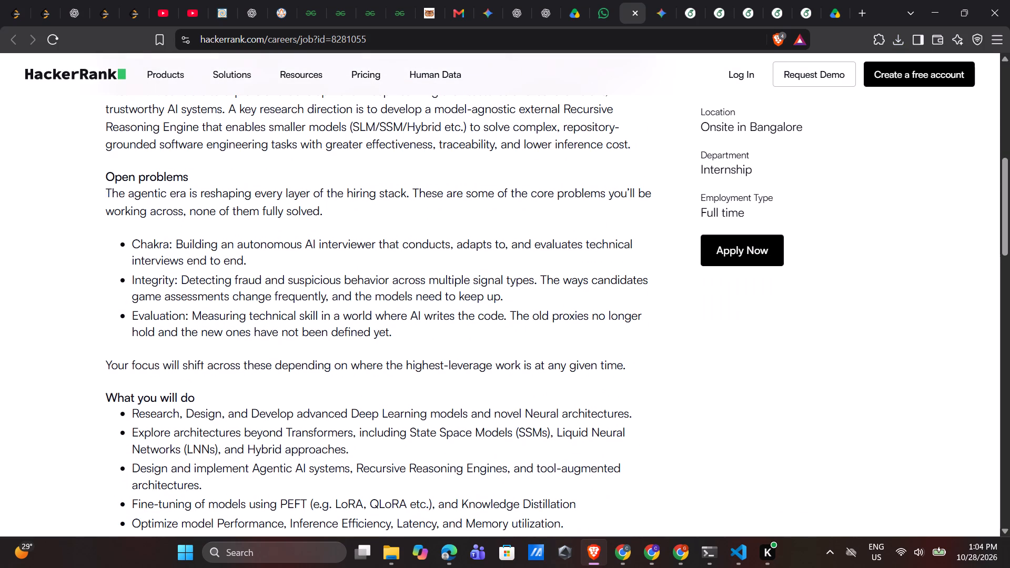
left_click_drag(106, 189, 393, 342)
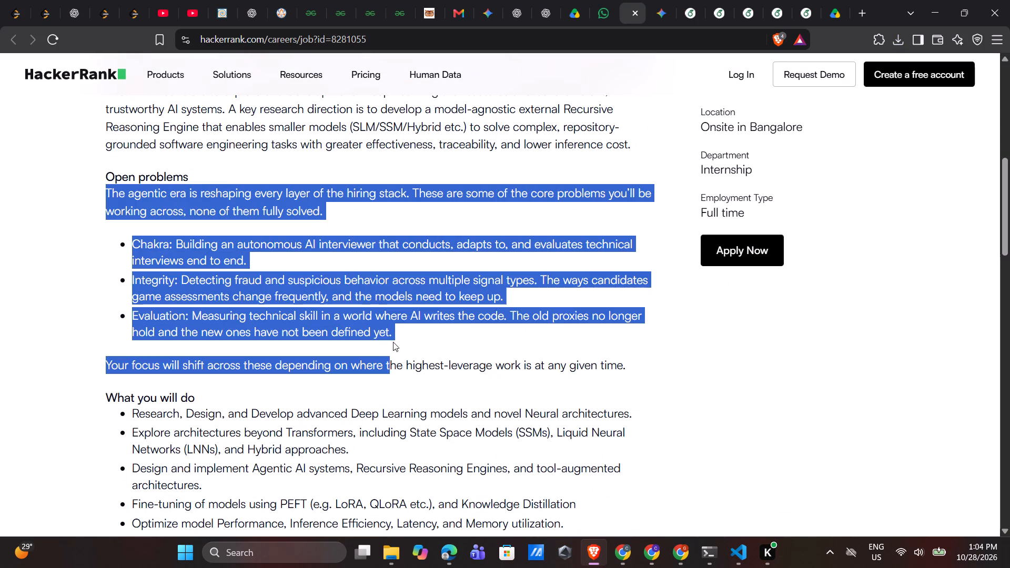
left_click_drag(393, 342, 377, 429)
scroll(377, 429, "down", 2)
left_click(142, 306)
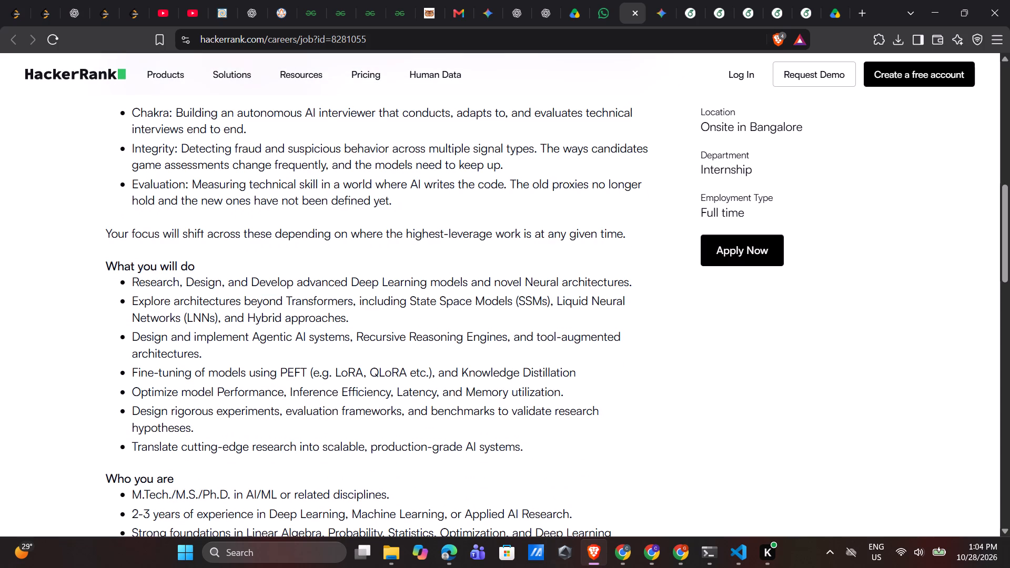
left_click_drag(104, 280, 438, 410)
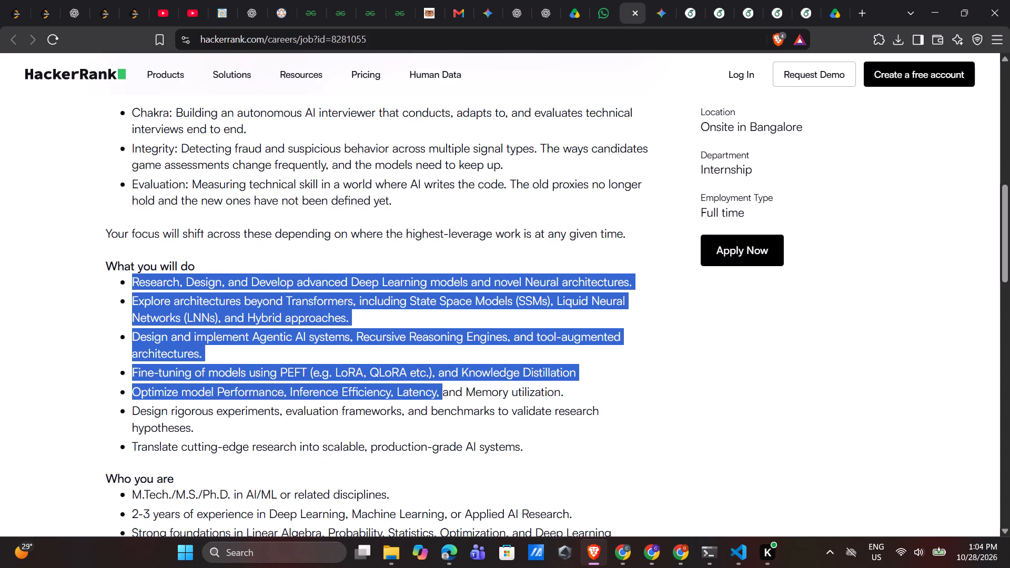
left_click_drag(438, 410, 425, 448)
scroll(425, 448, "down", 2)
left_click(303, 393)
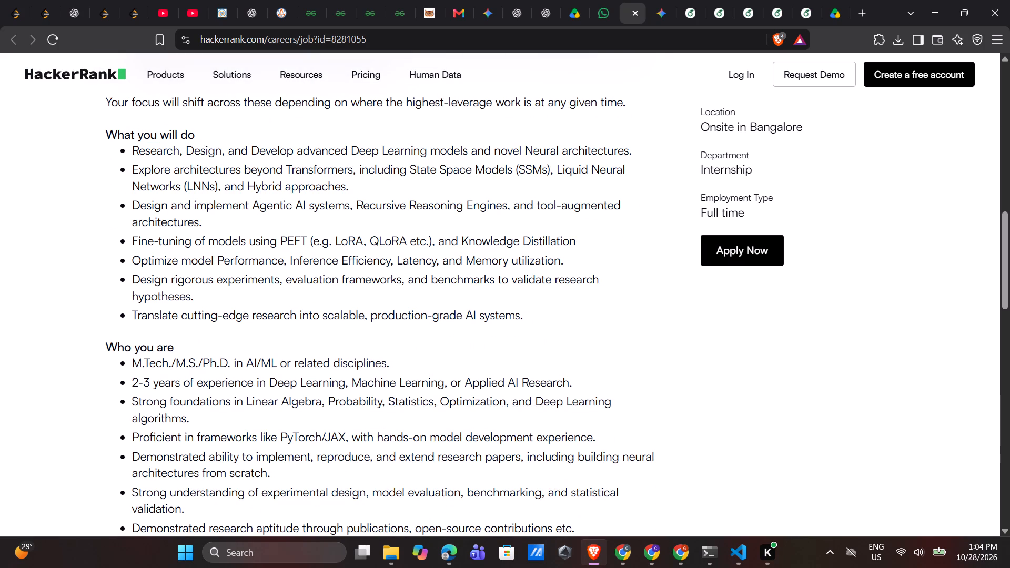
Capture a screen snip of the posting's Who you are heading with its first two requirements, on degree and years of experience.
key("shift+super+s")
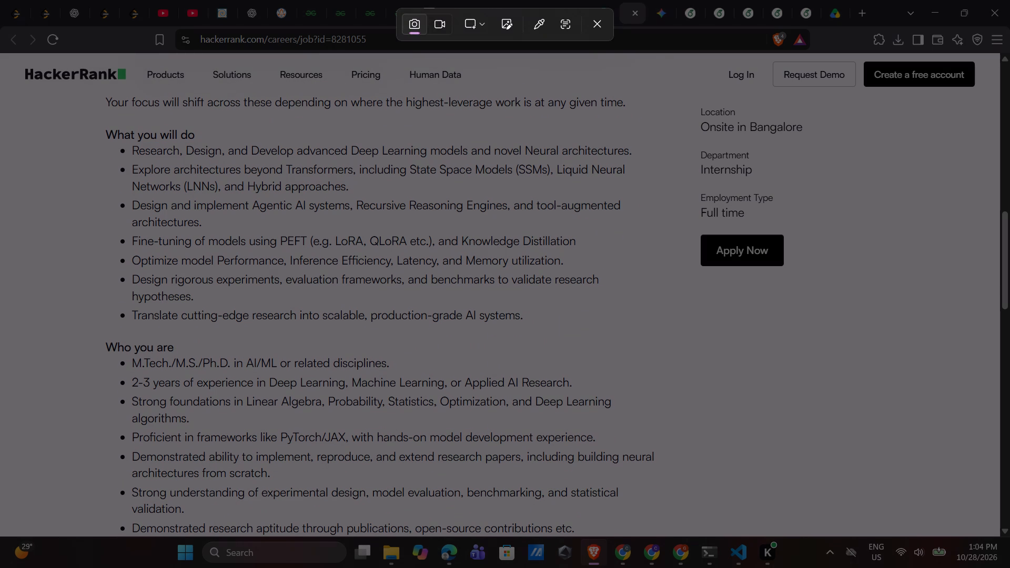
left_click_drag(76, 327, 636, 428)
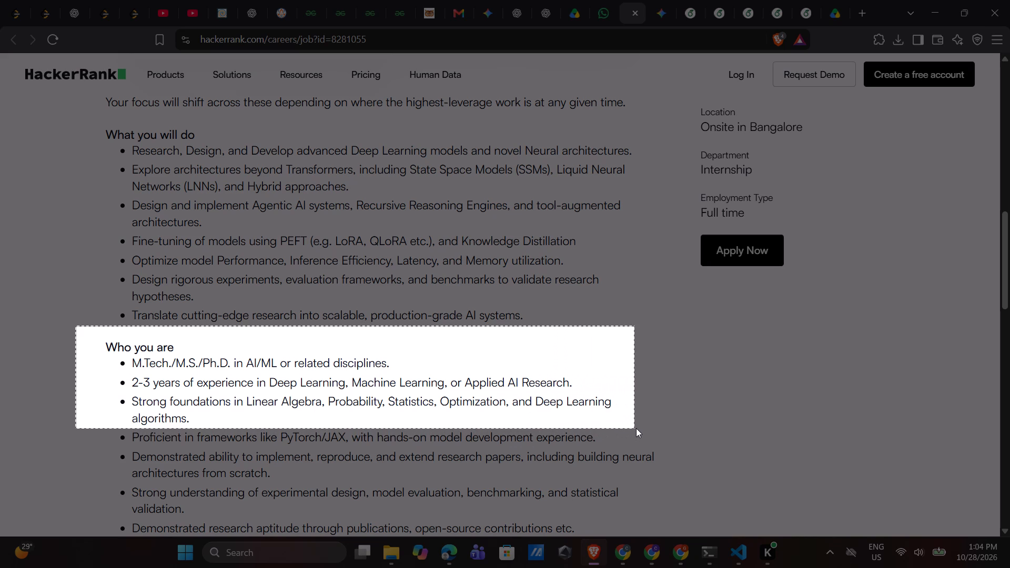
left_click_drag(636, 428, 639, 428)
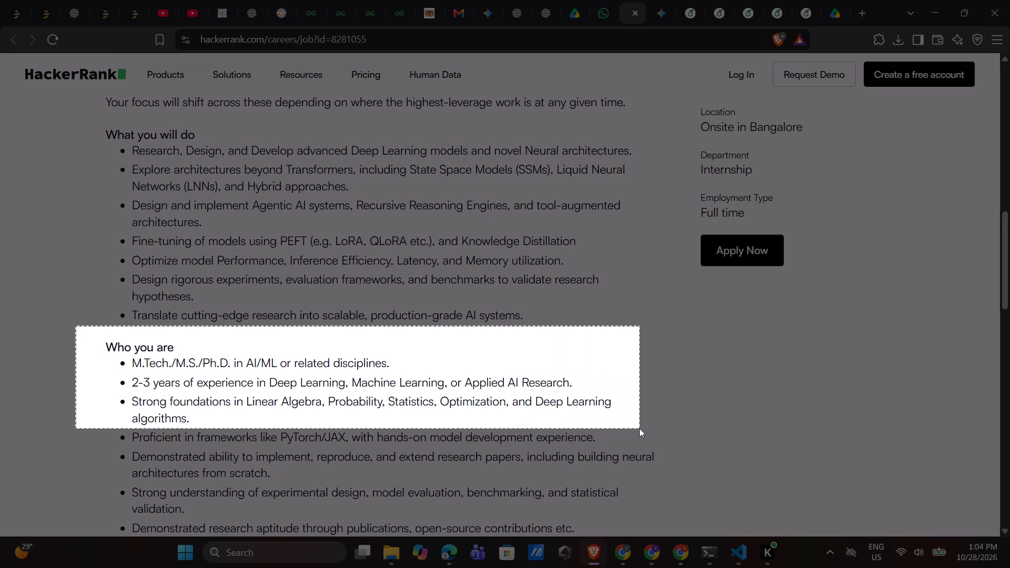
left_click_drag(639, 428, 644, 395)
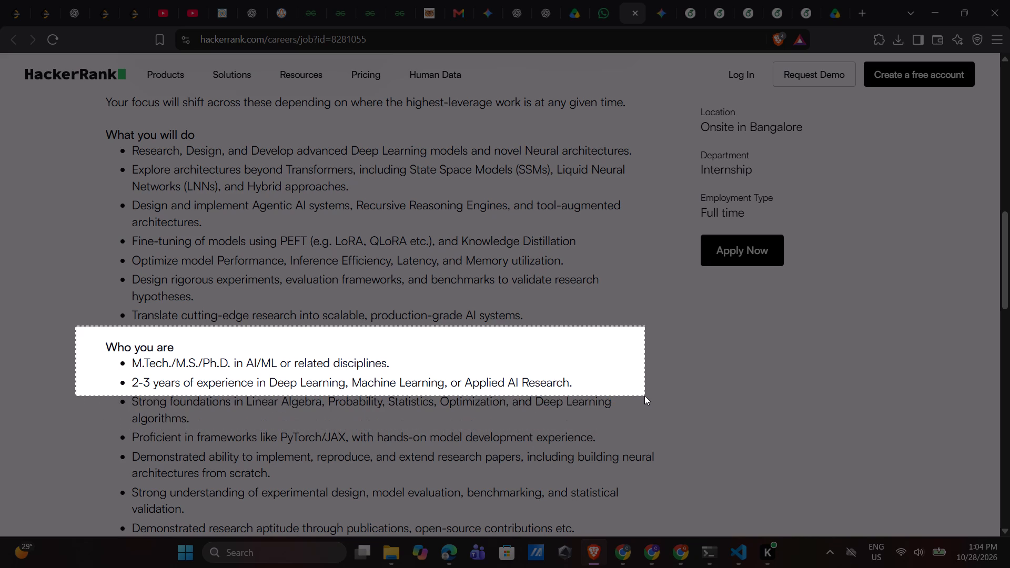
left_click_drag(644, 395, 645, 394)
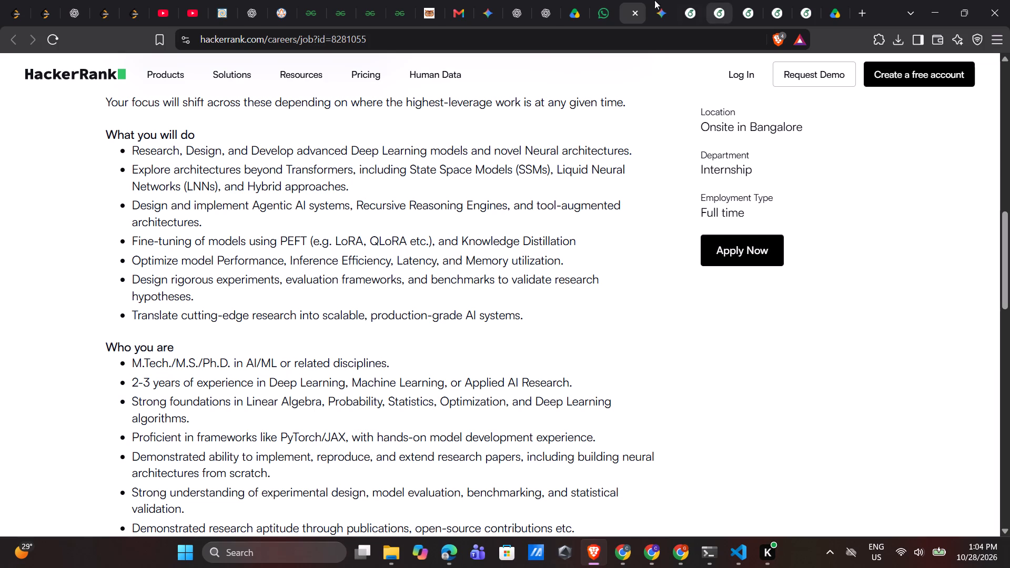